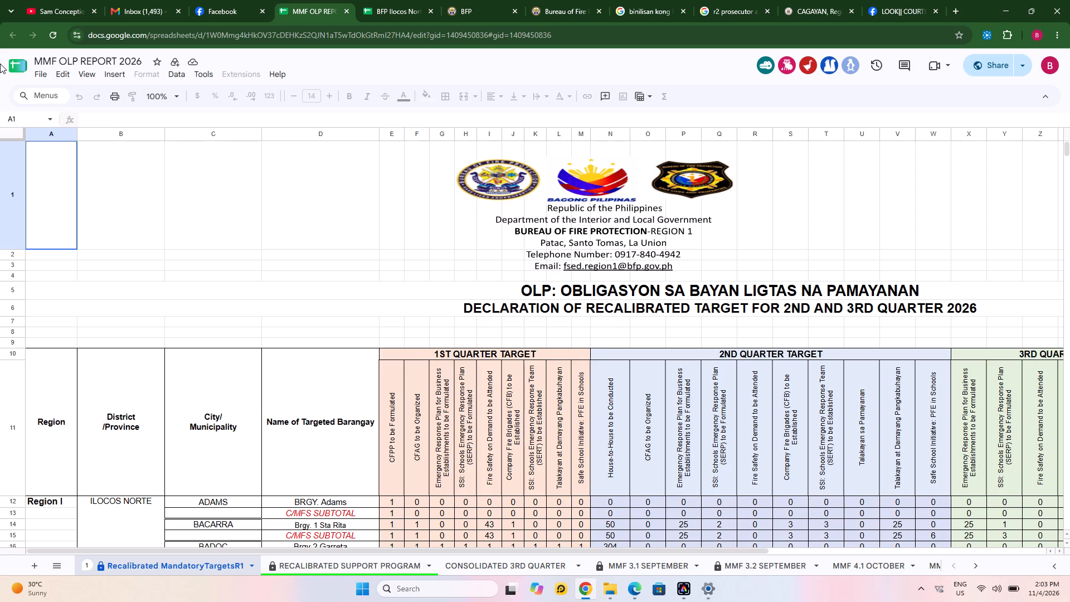
Close the courtesy-call Facebook post, the Cagayan Regional Trial Court page, and the two Google searches on the r2 prosecutor and "binilisan kong lumabas".
click(916, 1)
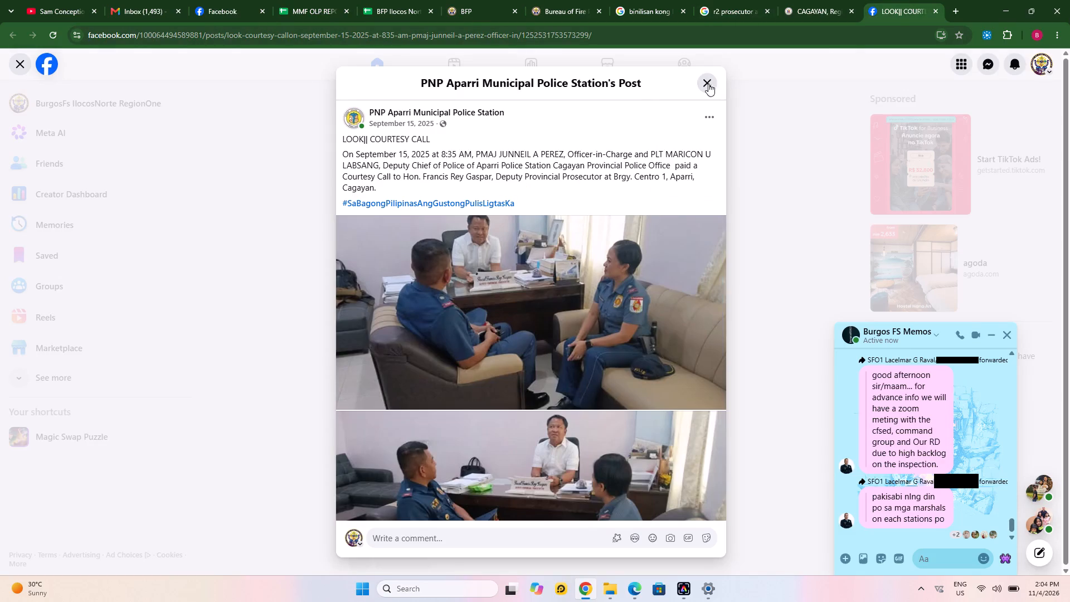
click(708, 84)
click(932, 12)
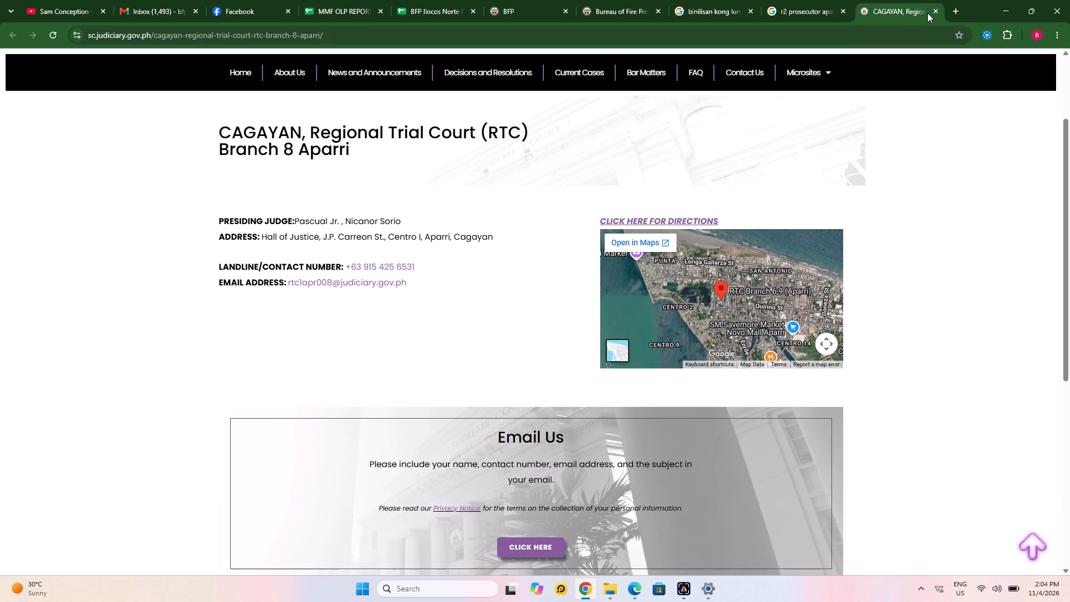
click(934, 11)
click(938, 11)
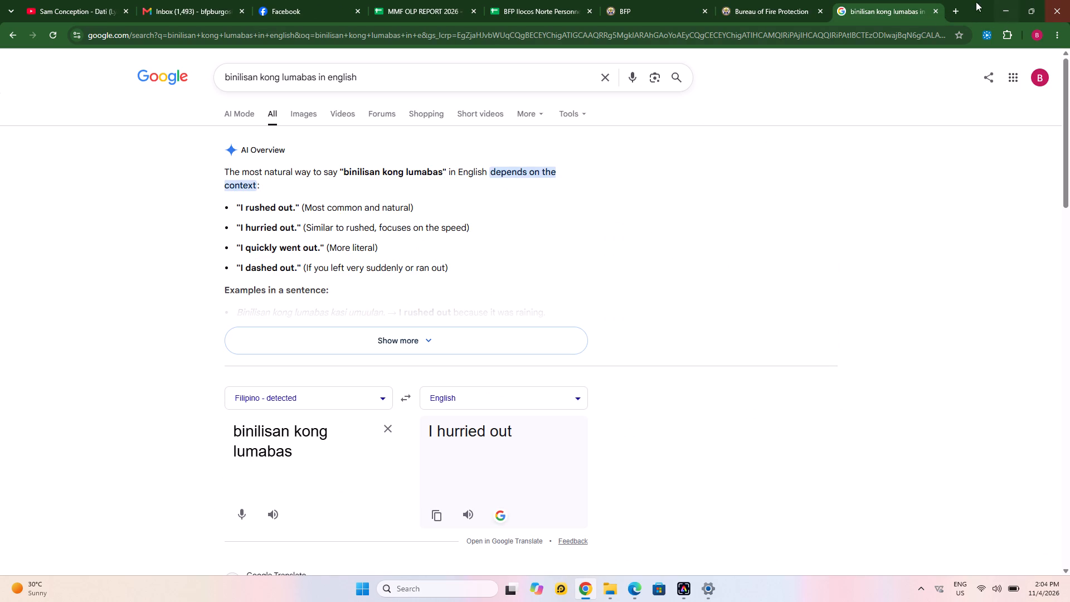
click(933, 11)
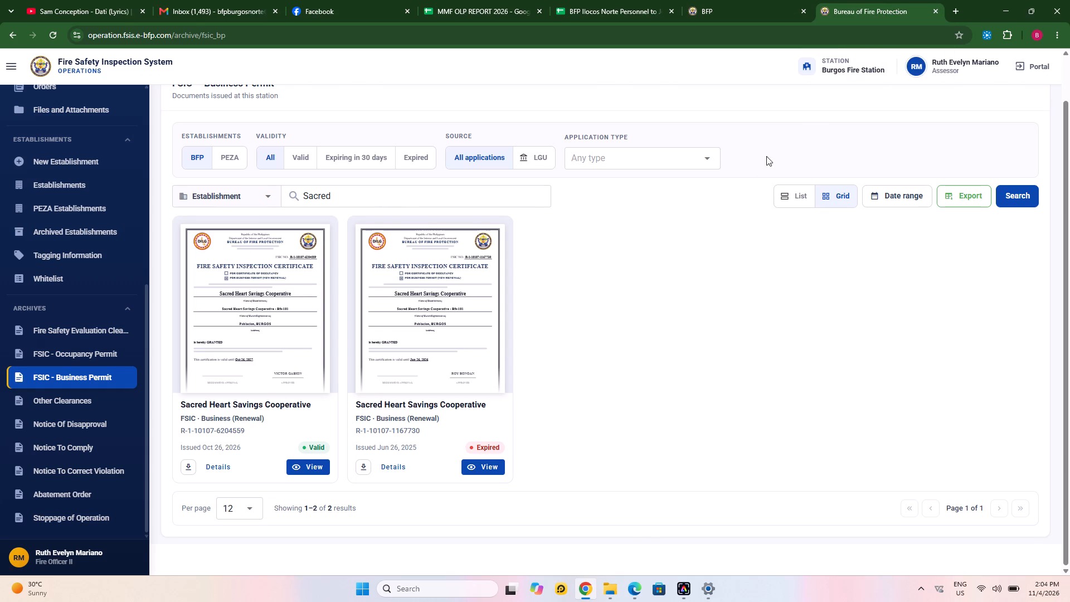
Close both Bureau of Fire Protection inspection system pages and the MMF OLP REPORT 2026 spreadsheet, keeping the Ilocos Norte personnel sheet open.
click(743, 0)
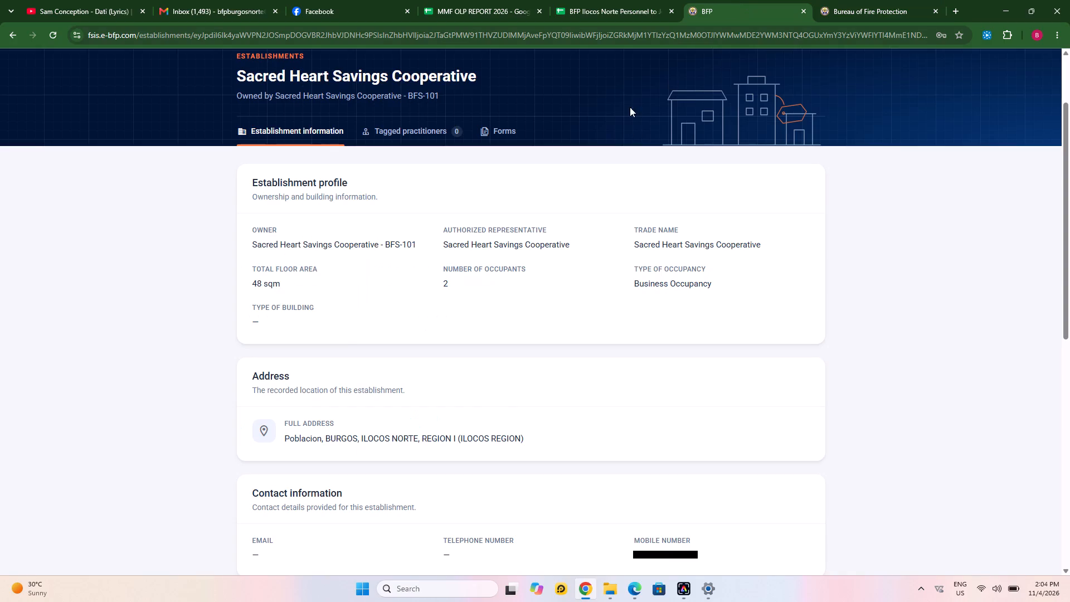
click(802, 14)
click(801, 14)
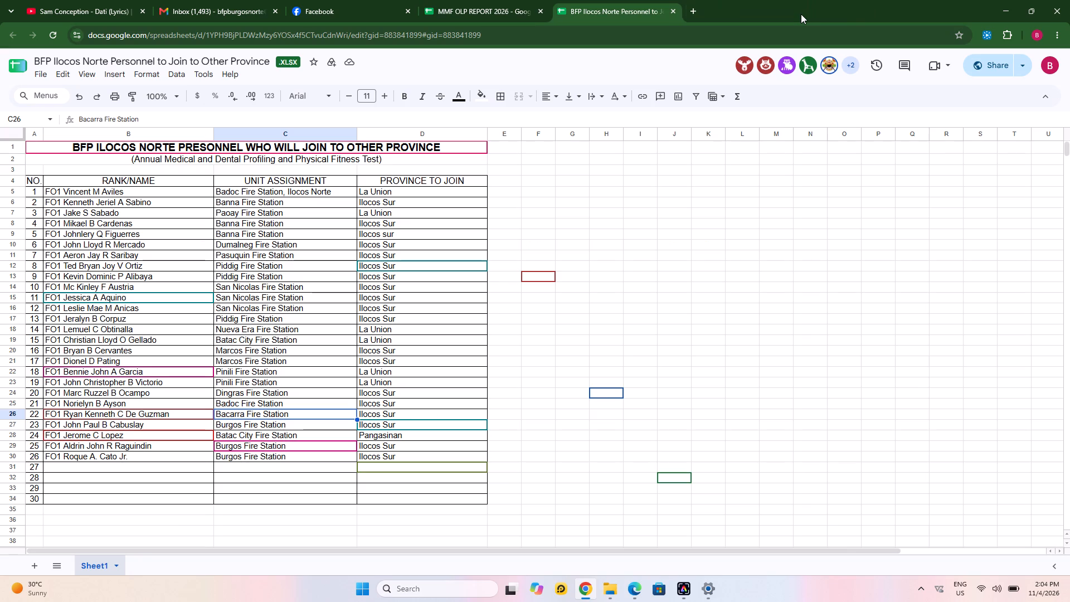
click(495, 9)
click(540, 11)
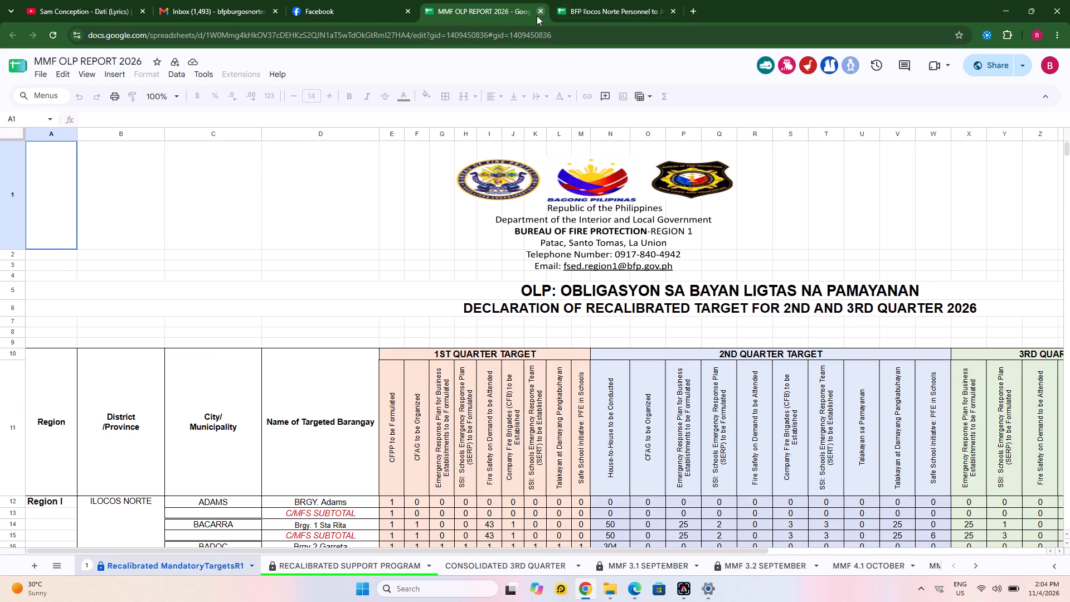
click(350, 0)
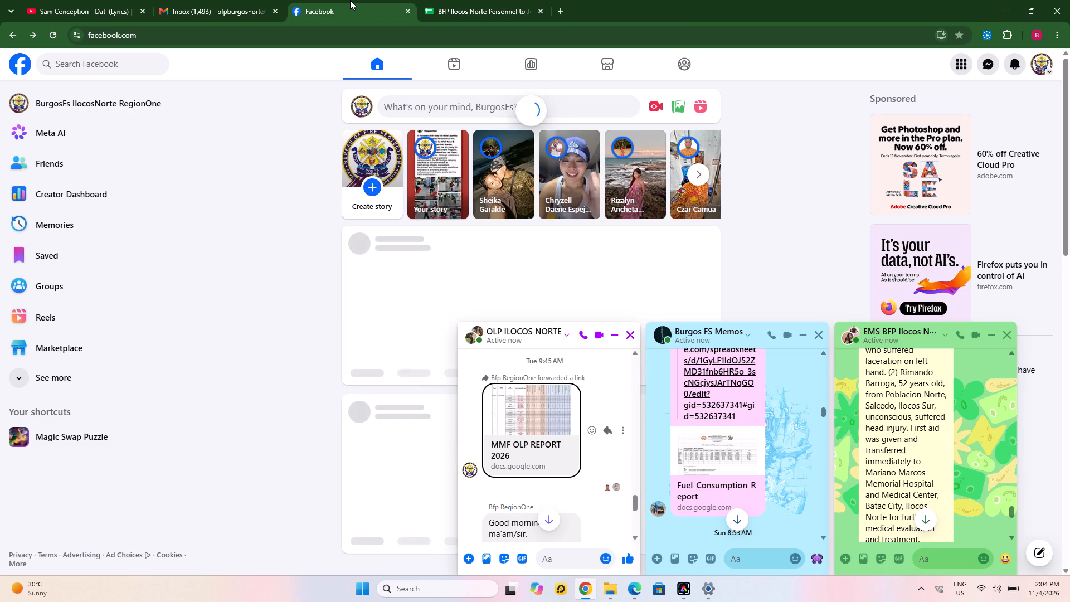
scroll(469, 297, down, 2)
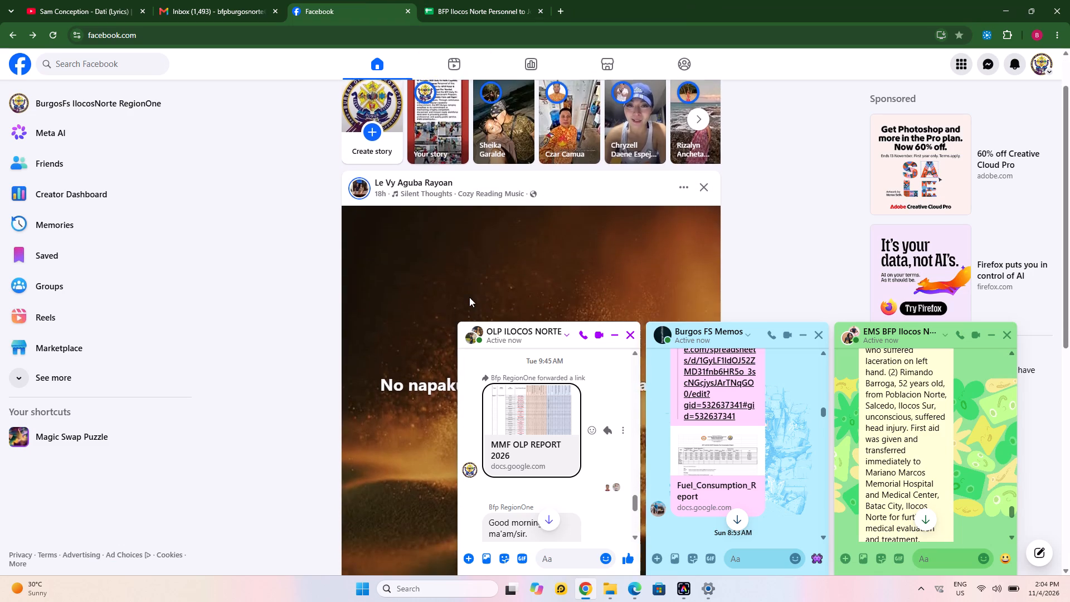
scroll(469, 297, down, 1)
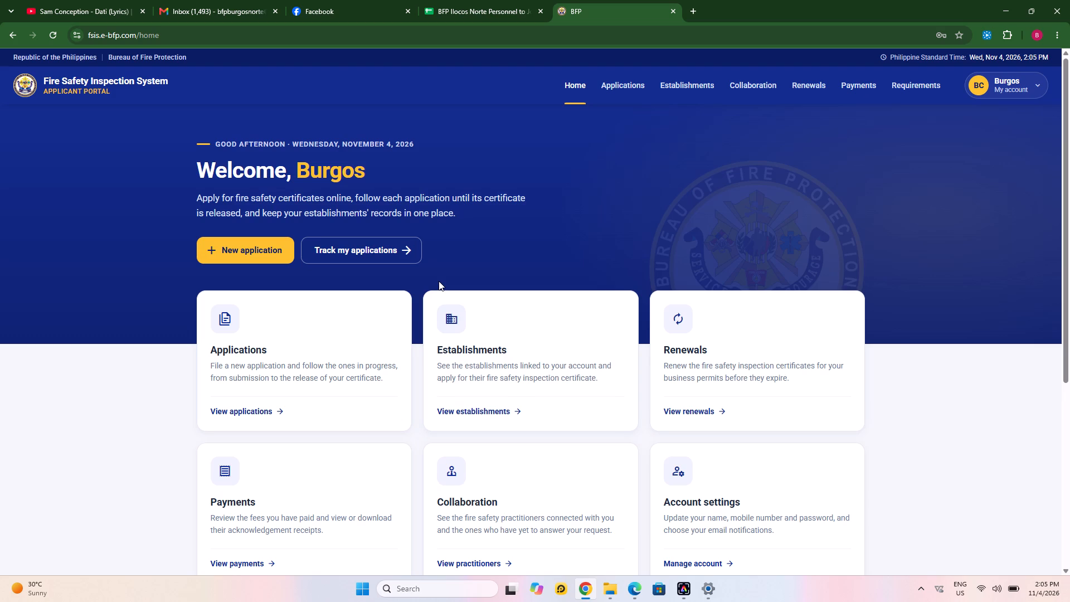
Open the renewals list and search its certificates by establishment name, starting with "jo".
scroll(439, 281, up, 1)
click(786, 329)
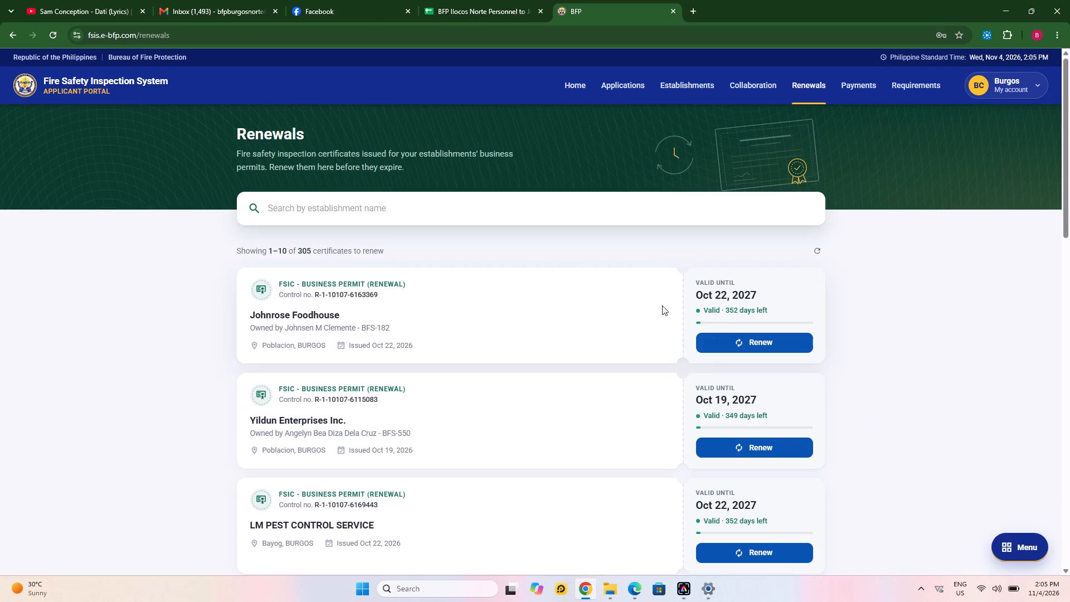
click(515, 203)
text(jo)
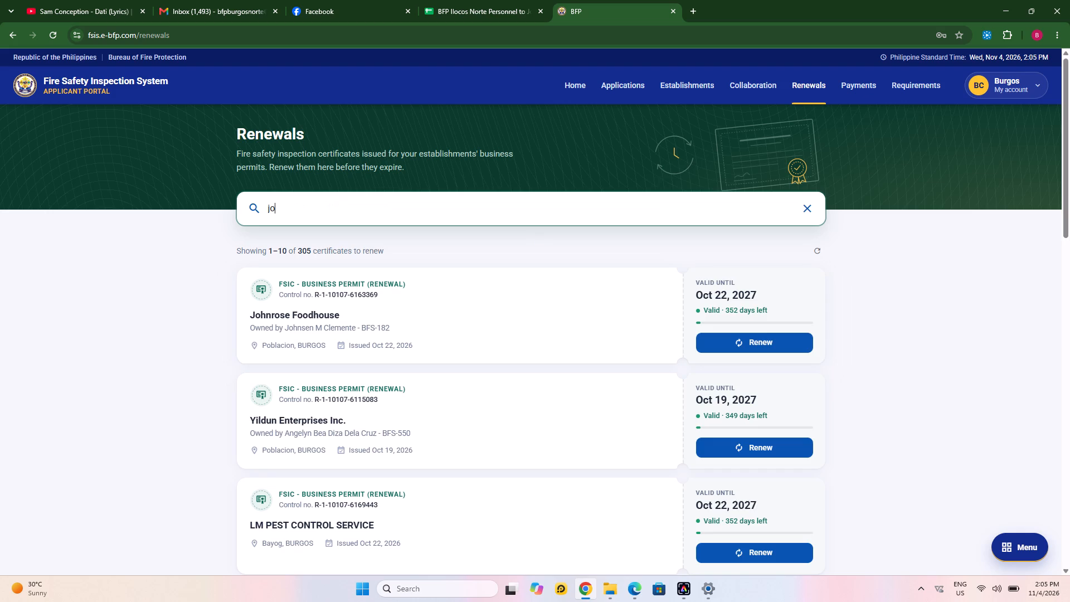
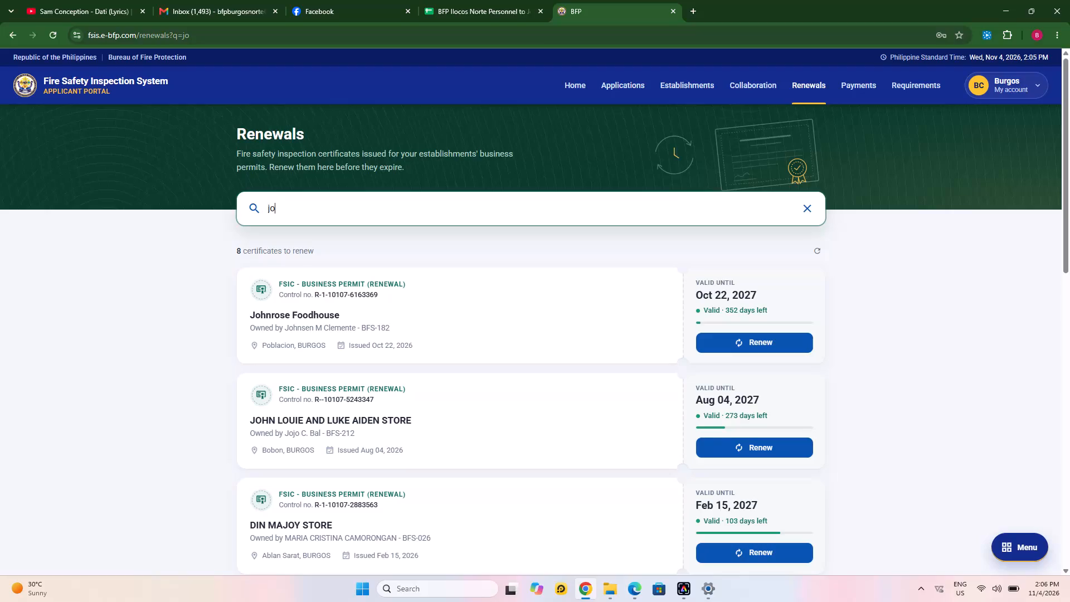
Complete the renewals search as "joie", then clear the search.
text(ie)
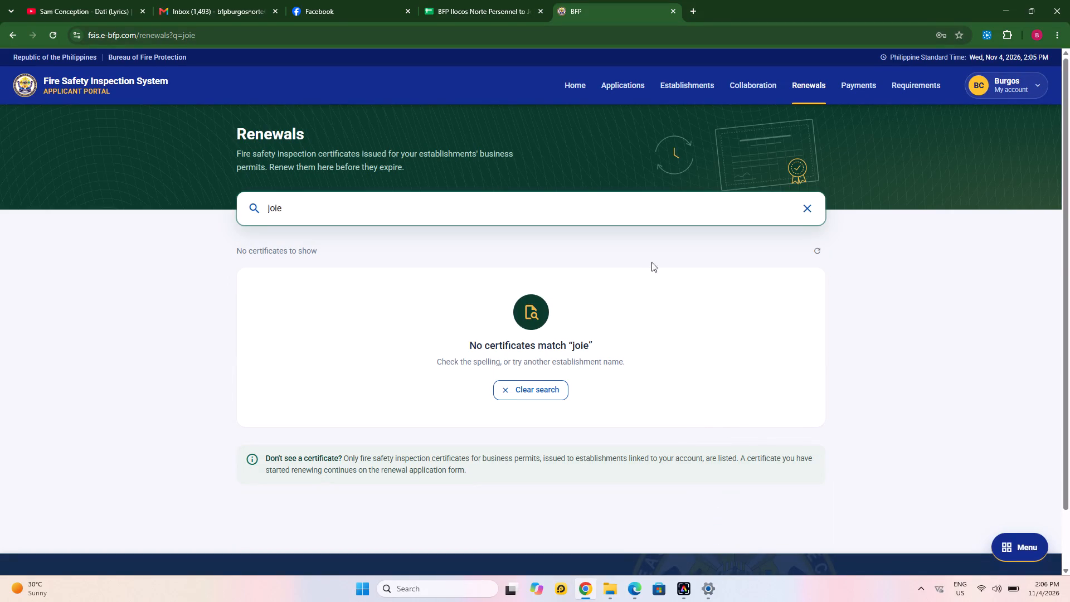
click(802, 219)
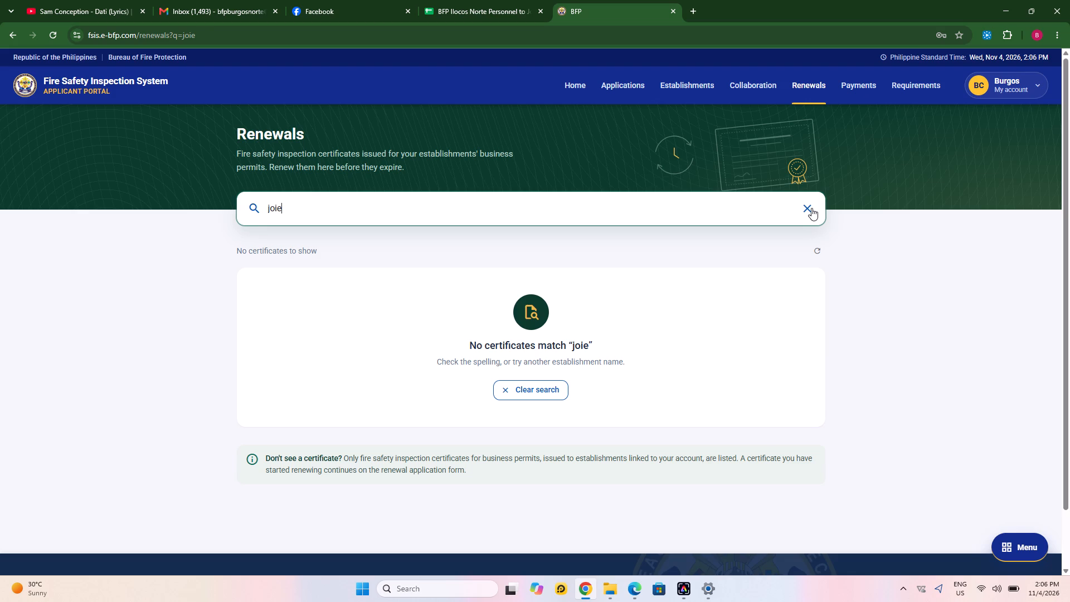
click(810, 208)
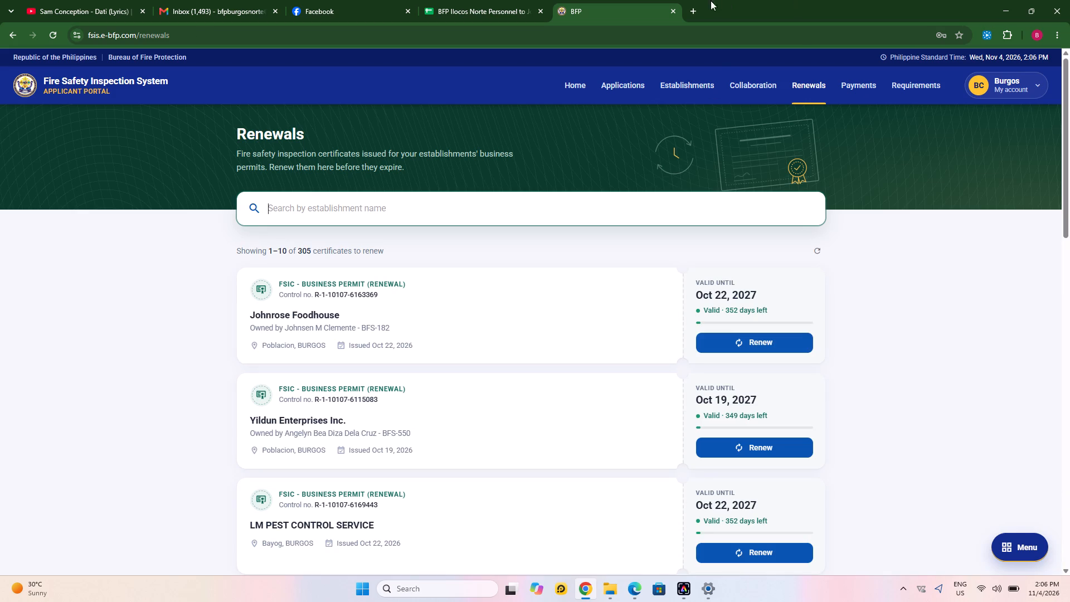
Replace the applicant portal tab with the FSIS staff portal and open the Fire Safety Inspection System using the Chief, FSES account.
click(688, 12)
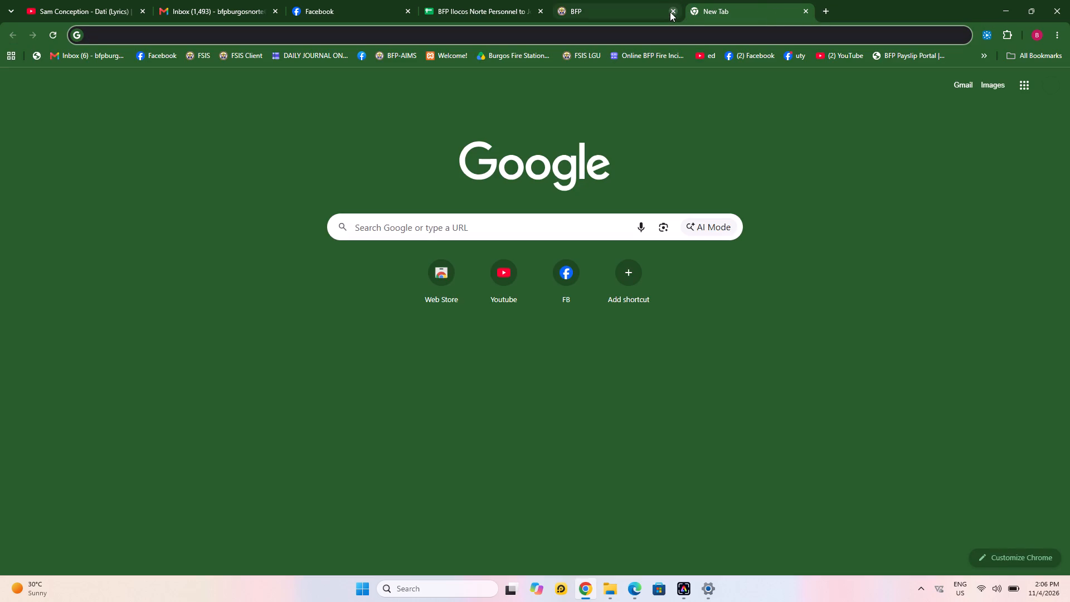
click(670, 12)
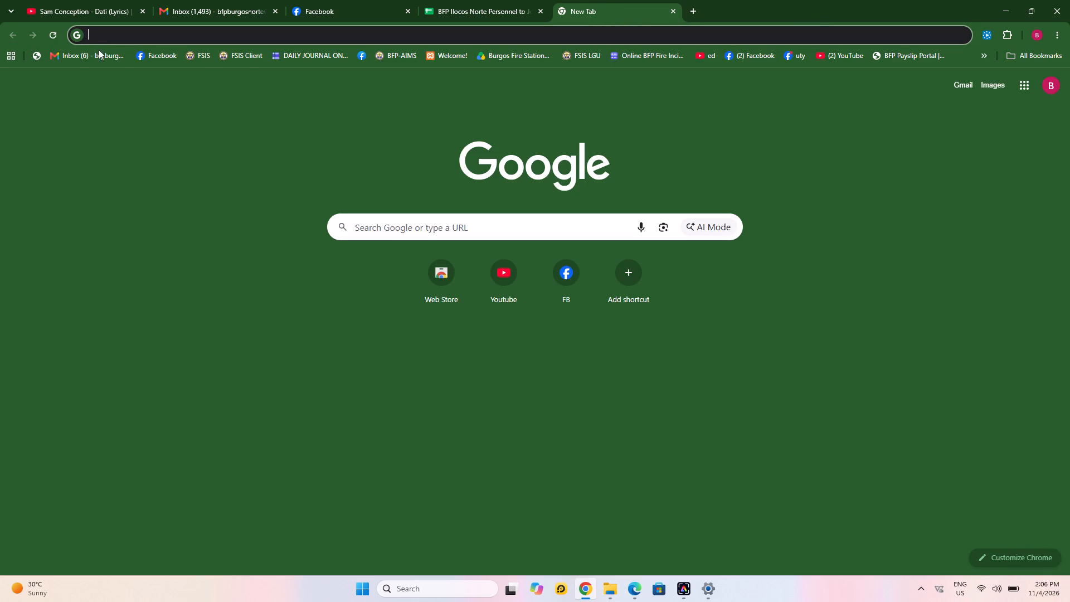
click(201, 53)
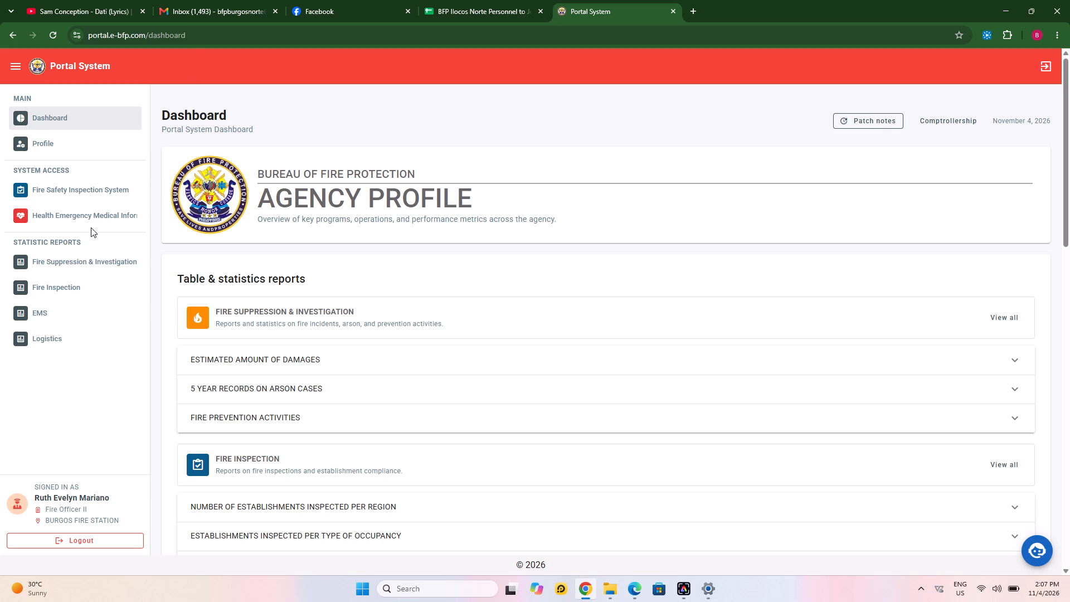
click(73, 193)
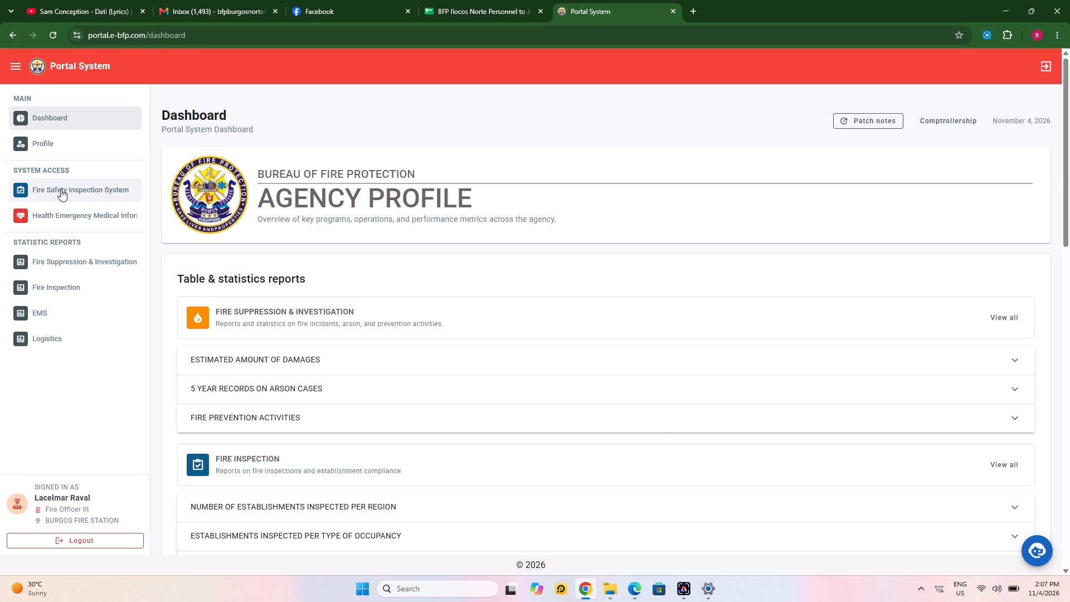
click(62, 191)
click(635, 377)
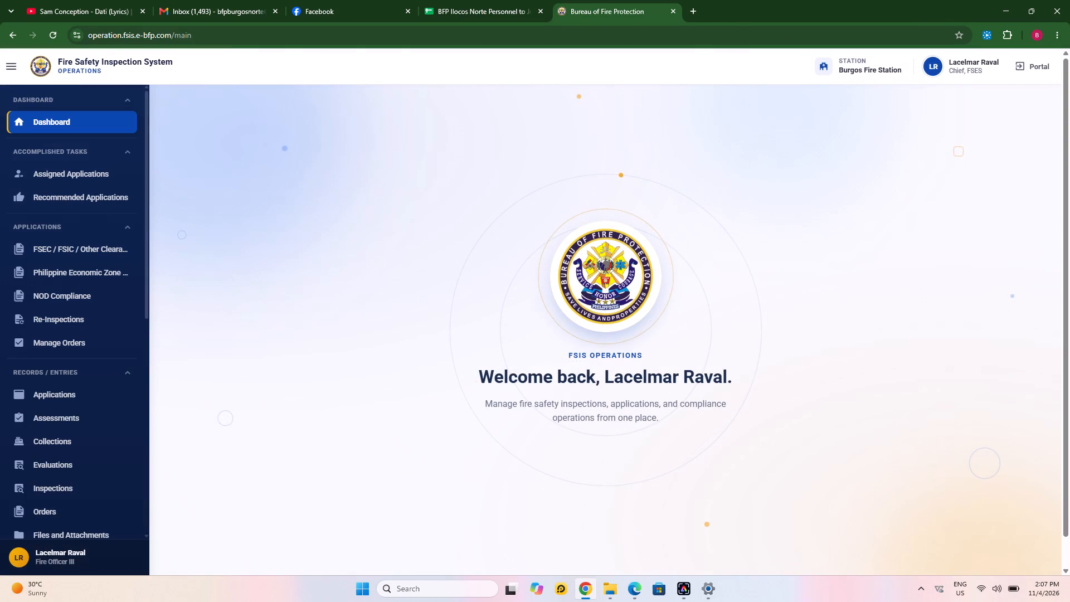
Search the pending FSEC/FSIC applications for "joie" and proceed with the JOIENA'S SOUVENIR SHOP application.
click(103, 242)
click(376, 272)
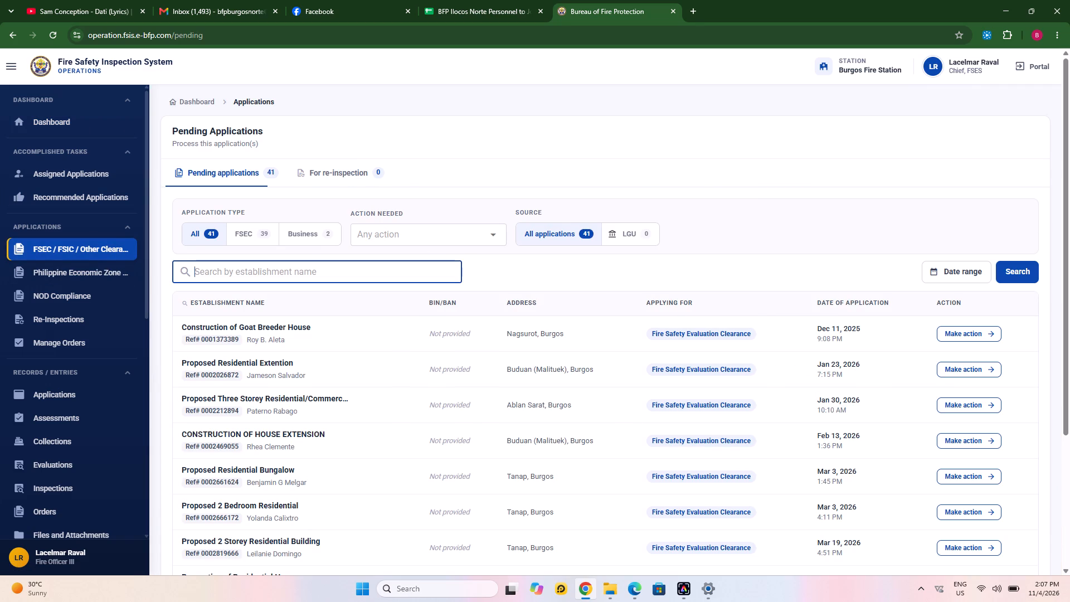
text(jo)
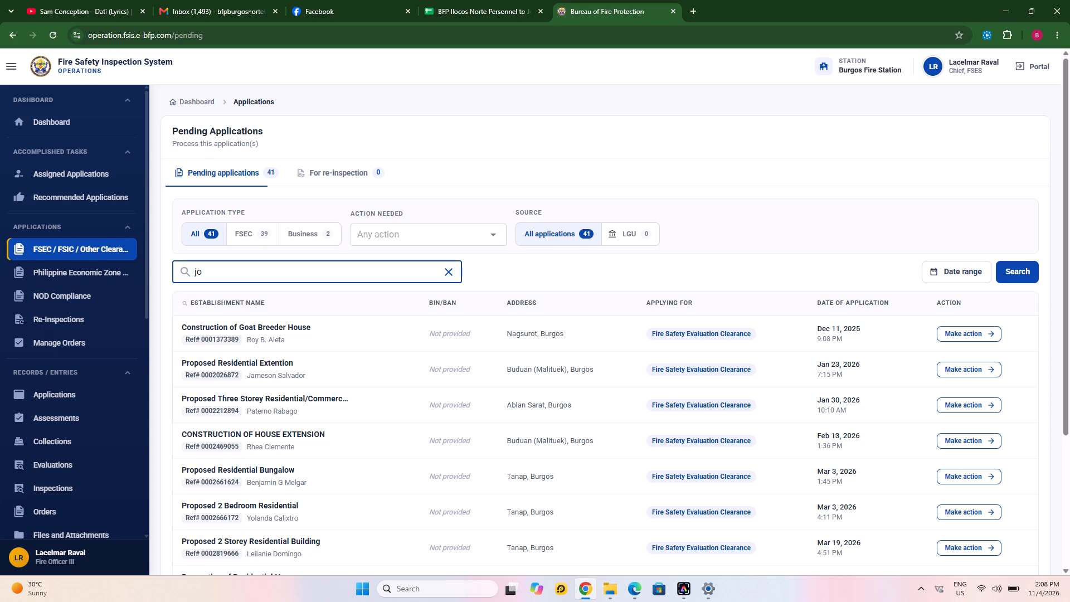
text(ie)
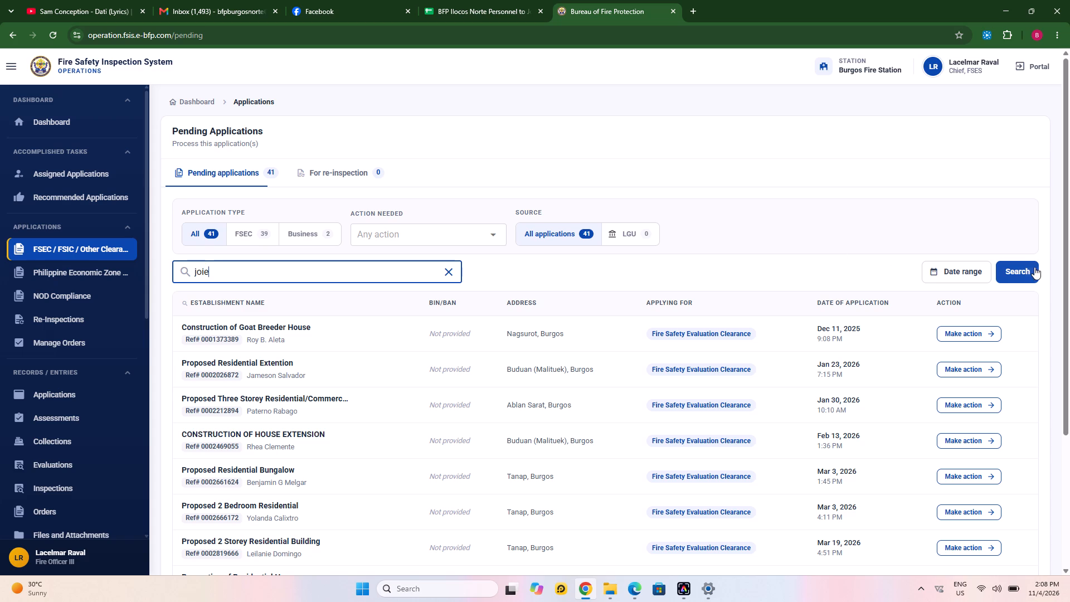
click(1032, 268)
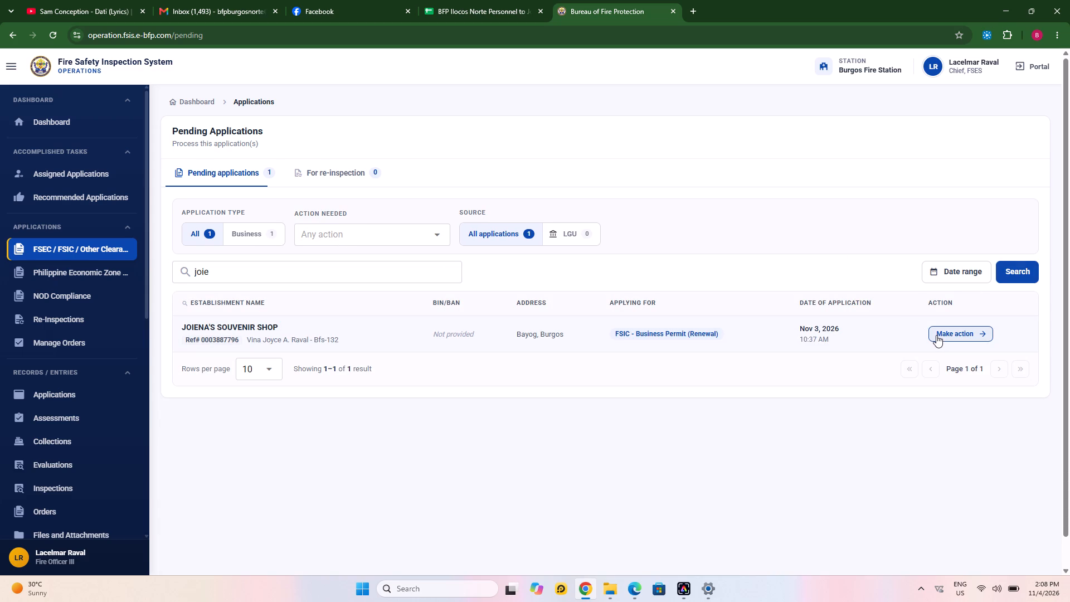
click(936, 335)
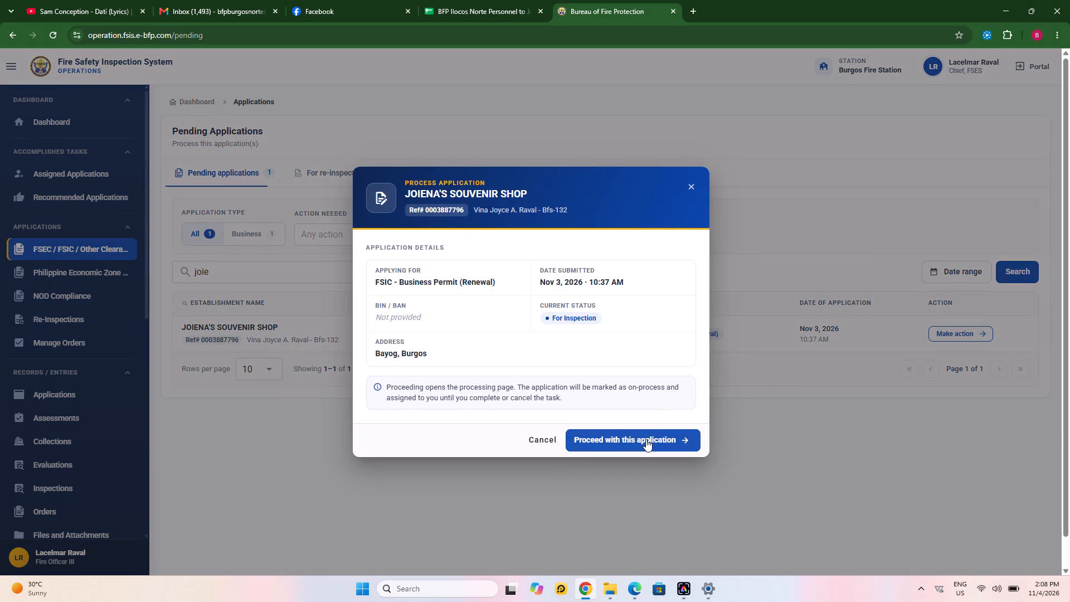
click(646, 439)
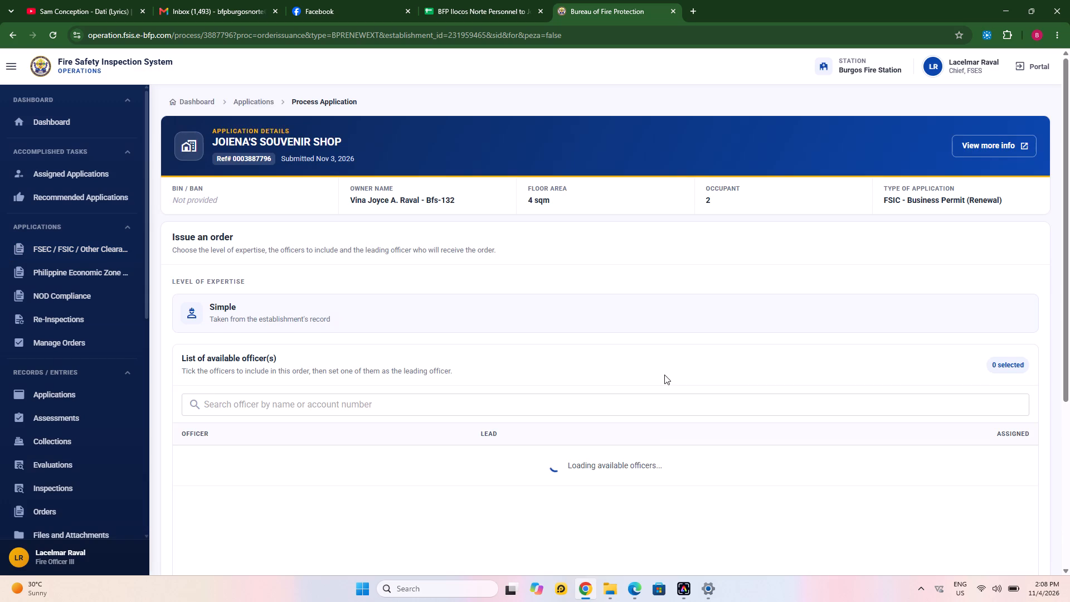
Issue the inspection order for JOIENA'S SOUVENIR SHOP to the last listed officer, set as leading officer, without instructions.
scroll(664, 375, down, 1)
scroll(664, 375, up, 1)
scroll(664, 375, down, 1)
scroll(664, 375, up, 1)
scroll(664, 375, down, 1)
scroll(325, 457, down, 4)
scroll(323, 460, up, 1)
click(187, 369)
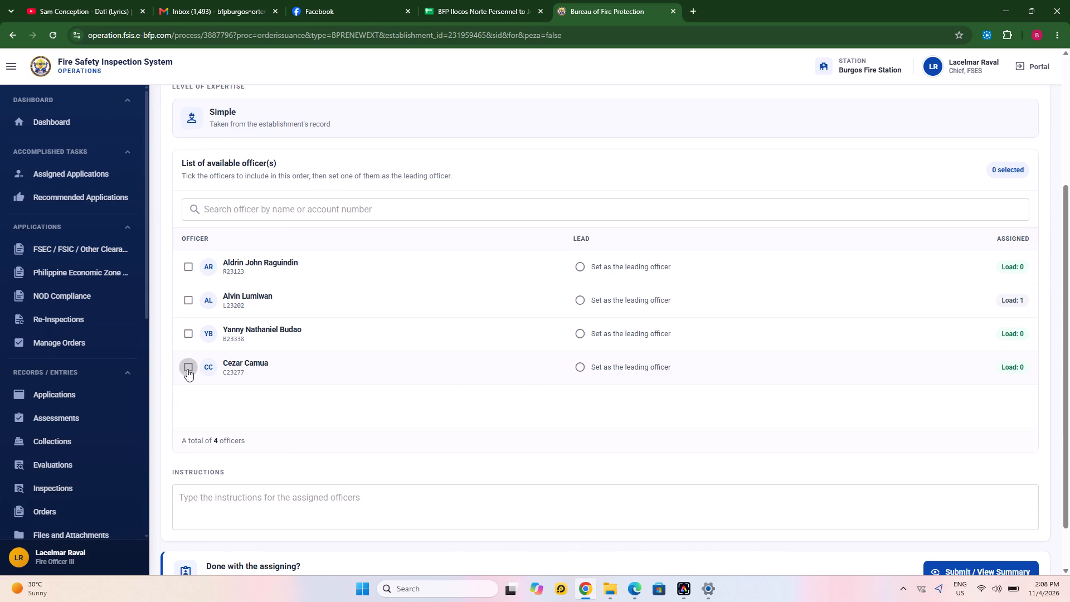
click(580, 367)
scroll(596, 331, down, 1)
scroll(596, 331, up, 1)
scroll(596, 331, down, 1)
scroll(597, 330, up, 1)
scroll(600, 326, down, 1)
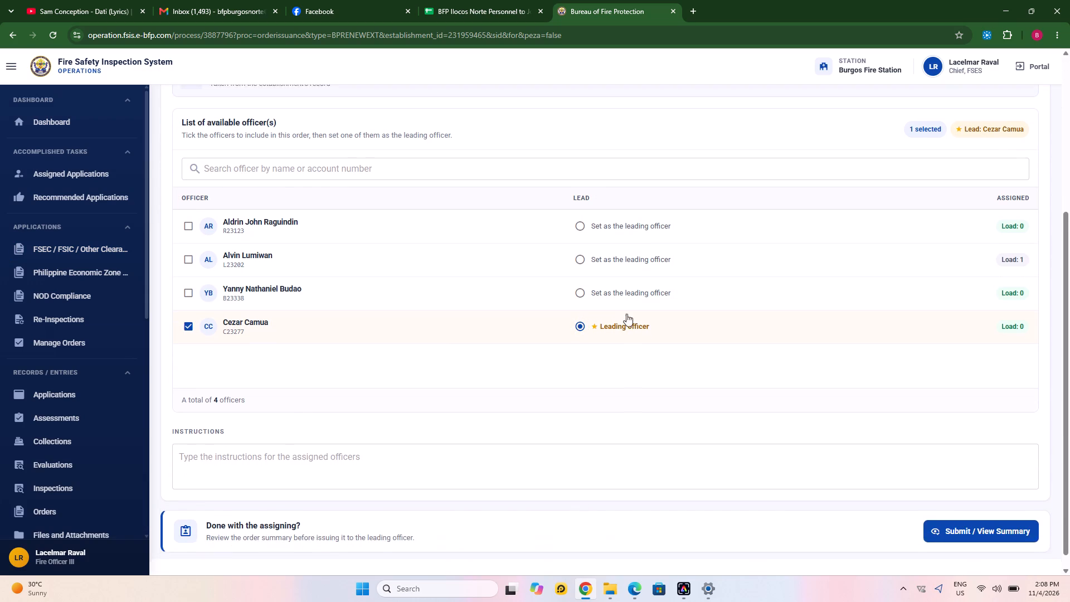
scroll(633, 313, down, 4)
click(965, 505)
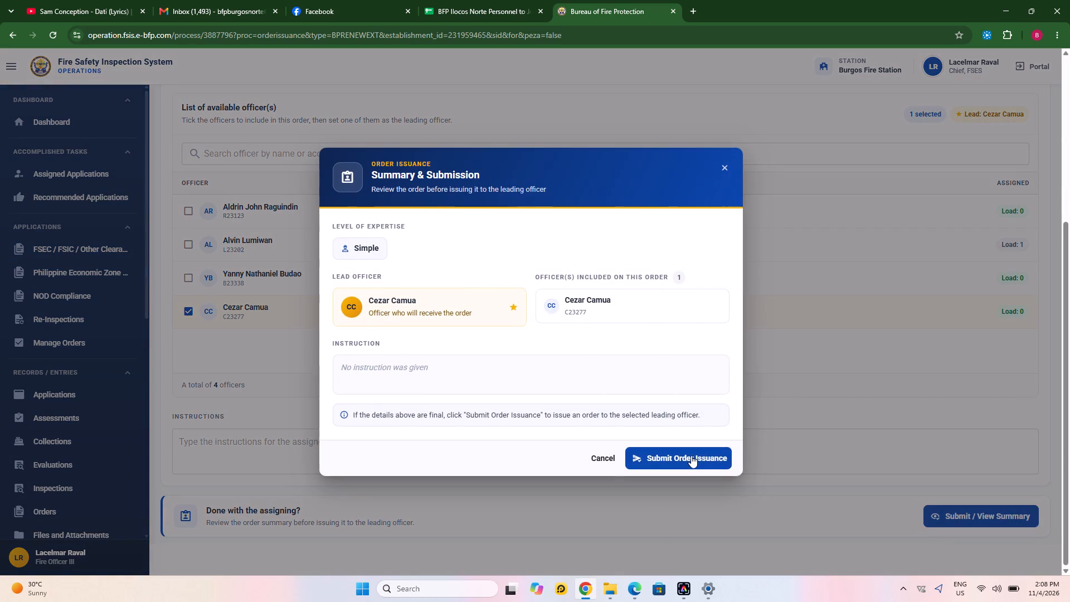
click(690, 454)
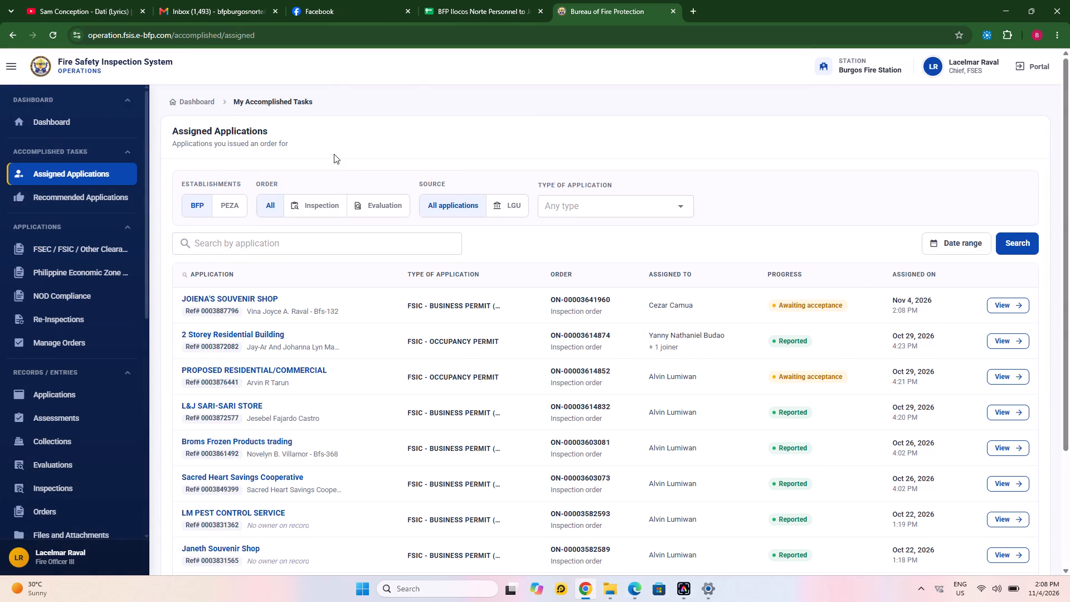
Search the assigned applications for "lj".
scroll(192, 206, up, 6)
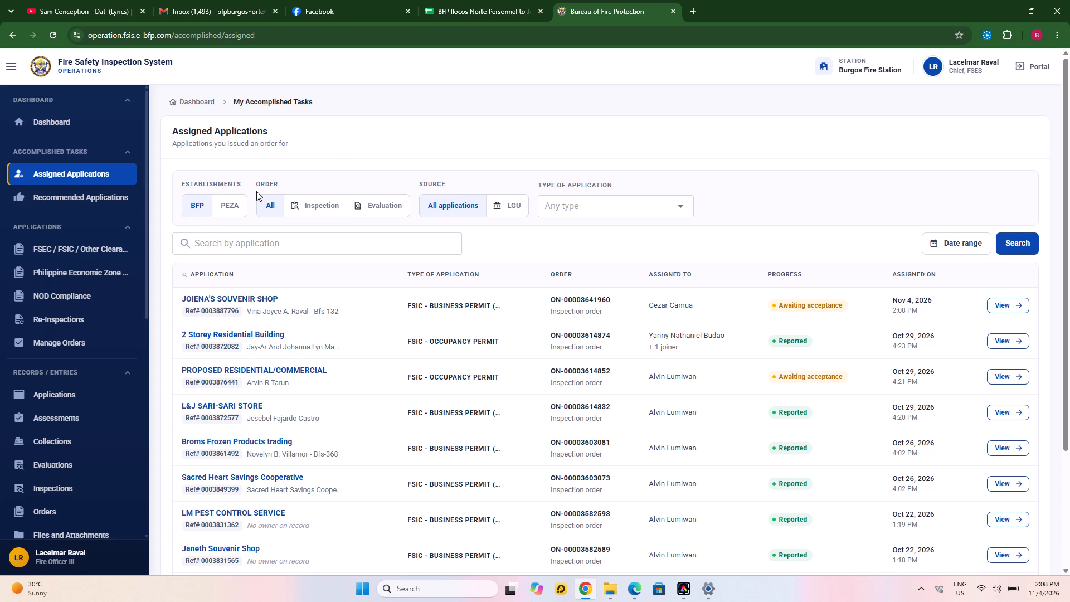
click(344, 240)
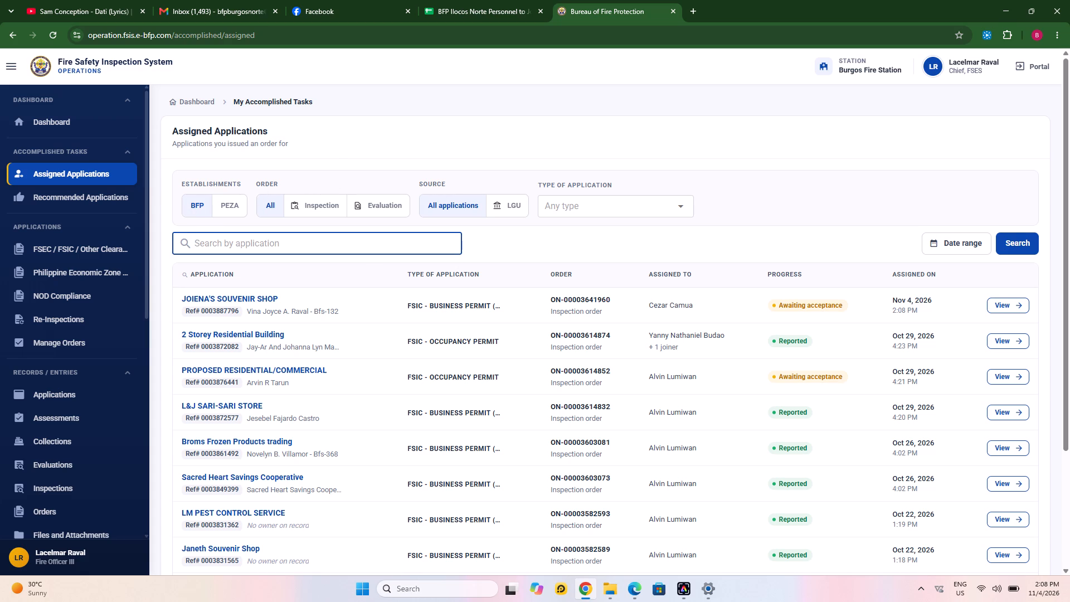
text(lj)
click(1011, 242)
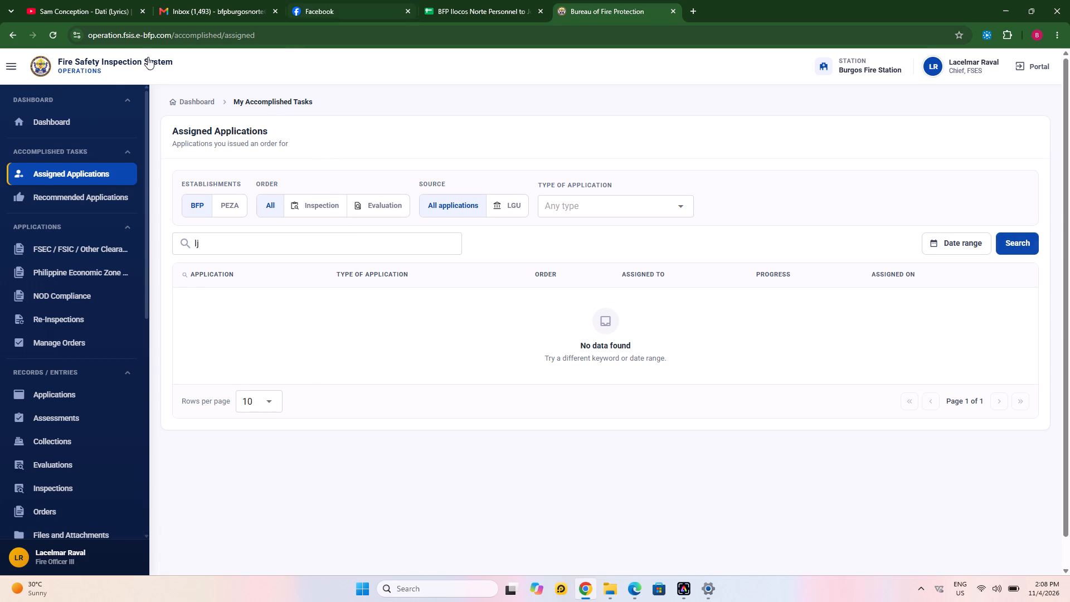
Search the pending FSEC/FSIC applications for "LJ" and proceed with the LJ'S EATERY application.
click(51, 63)
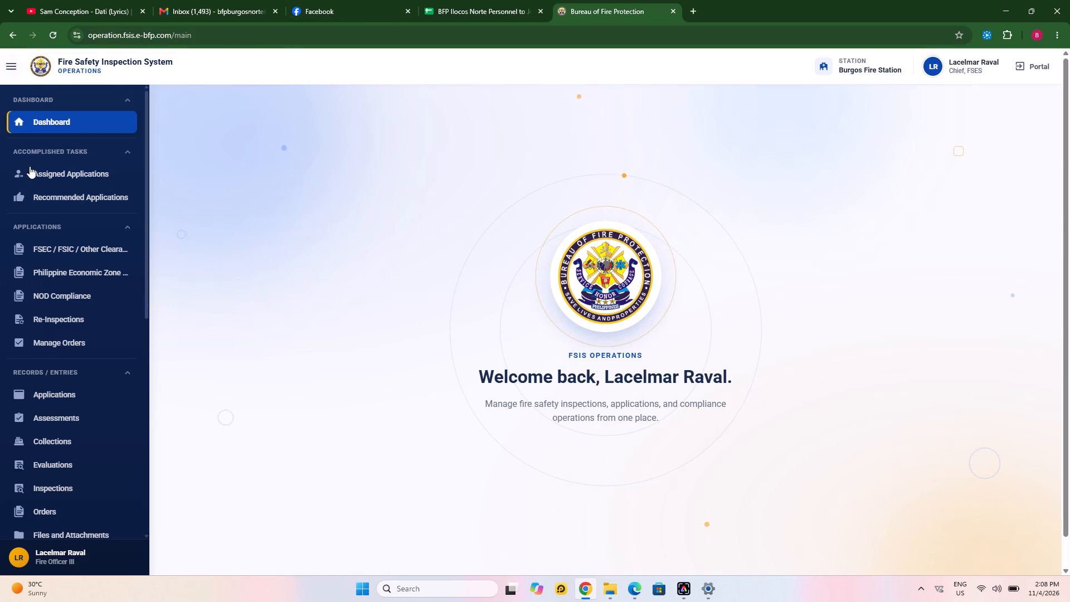
click(41, 247)
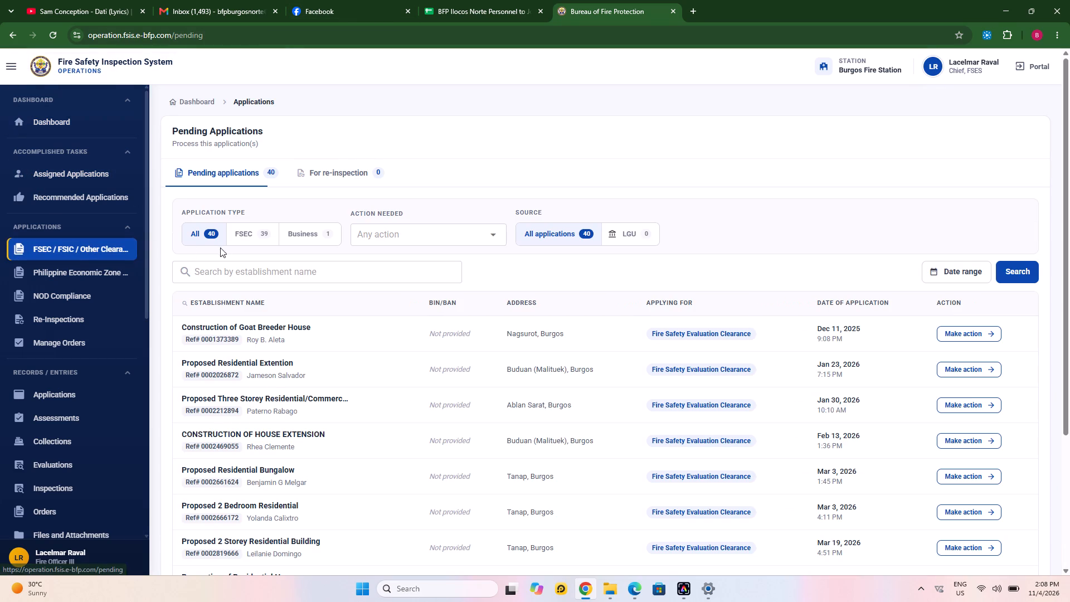
click(266, 276)
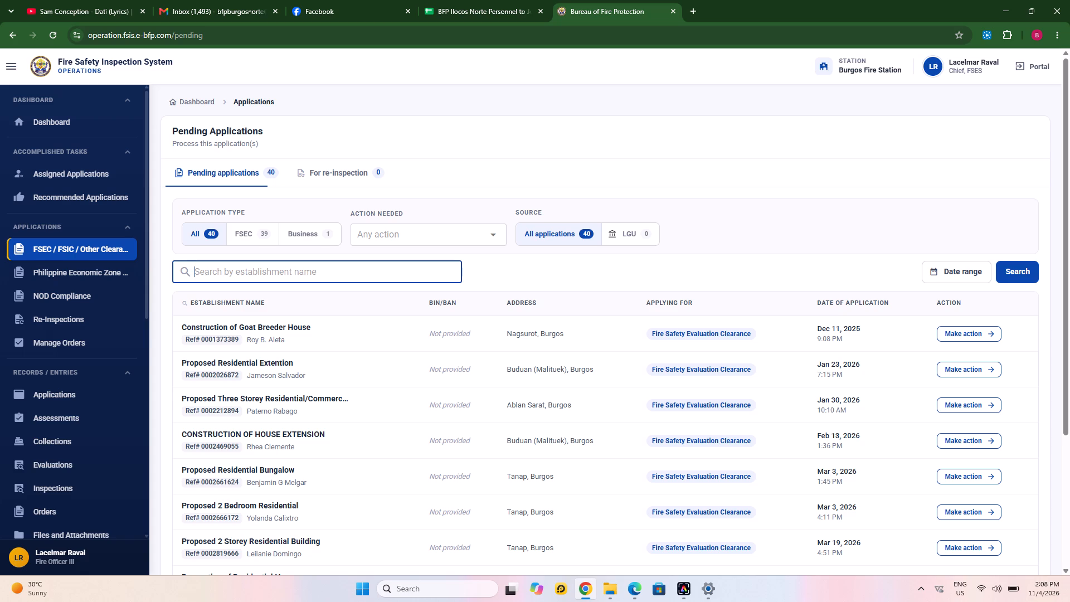
text(LJ)
click(1010, 276)
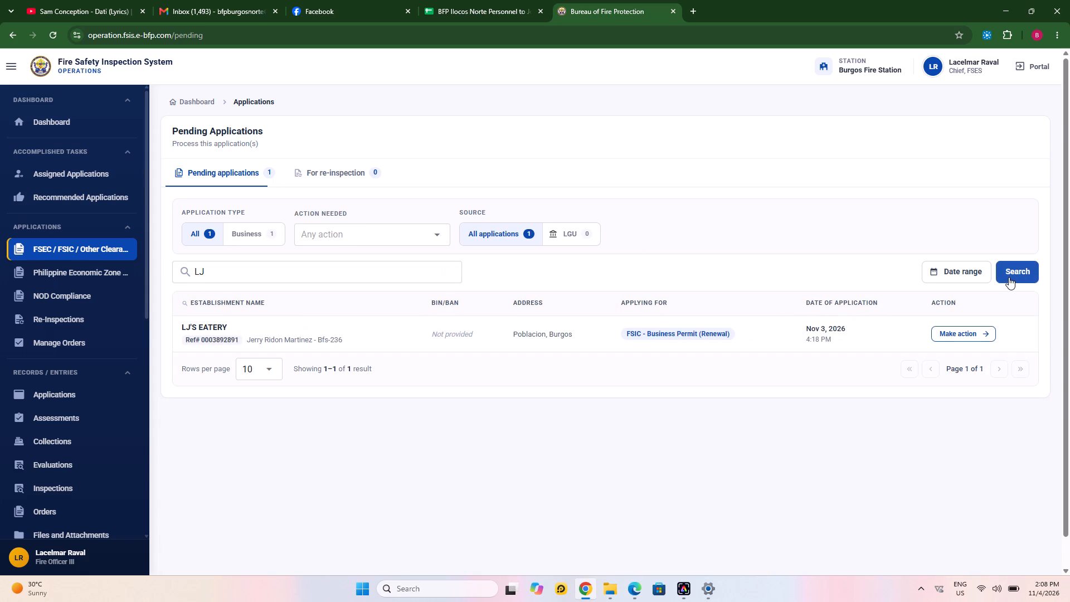
click(976, 334)
click(646, 438)
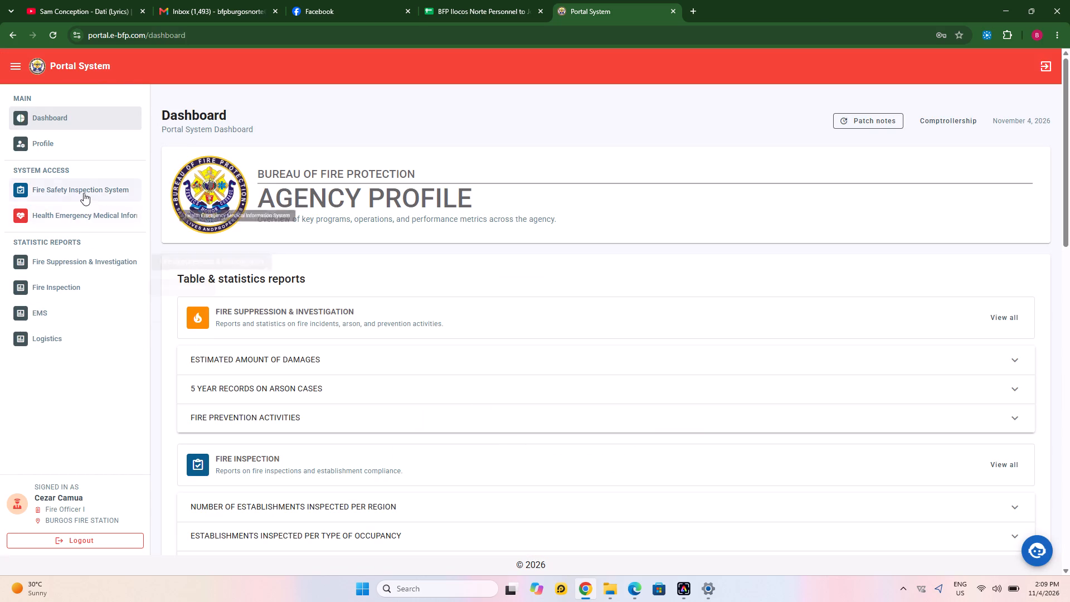
Open the Fire Safety Inspection System under the assigned inspector's account and display the pending FSEC/FSIC applications.
click(84, 192)
click(615, 381)
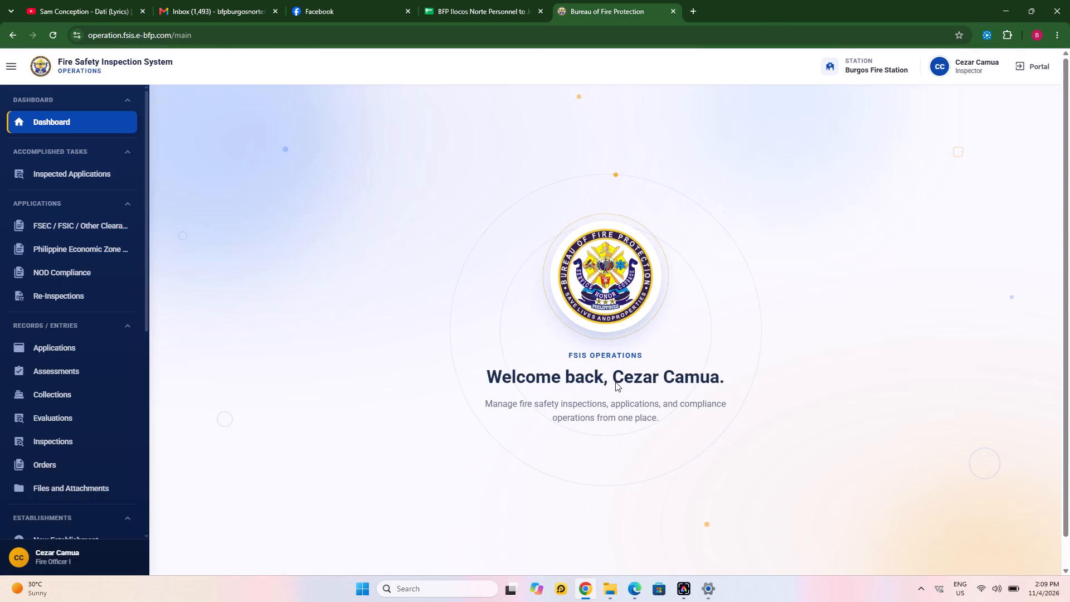
scroll(74, 284, up, 3)
scroll(76, 288, down, 1)
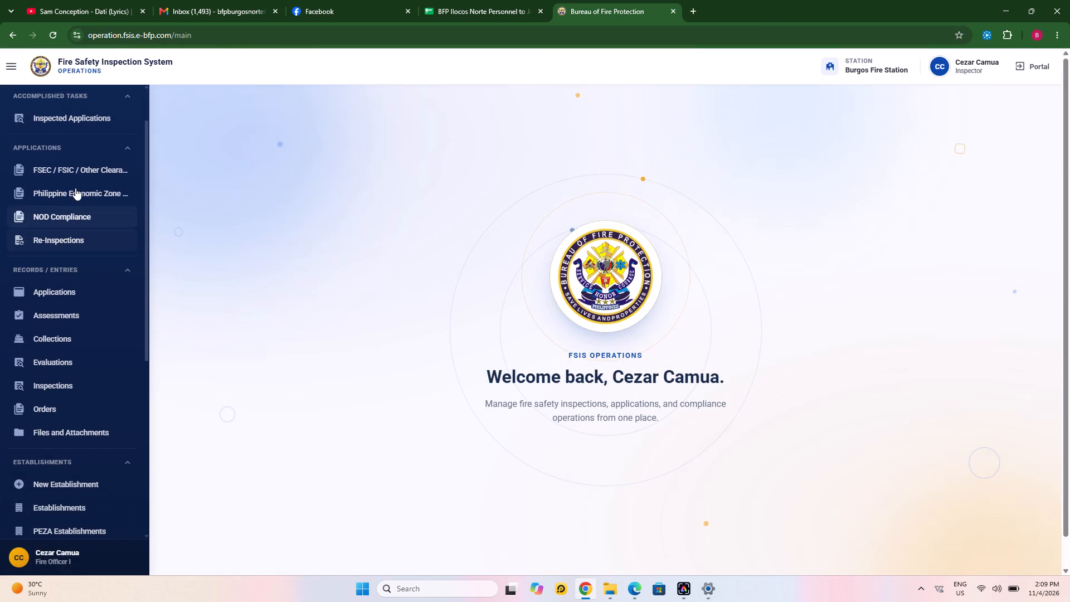
click(76, 176)
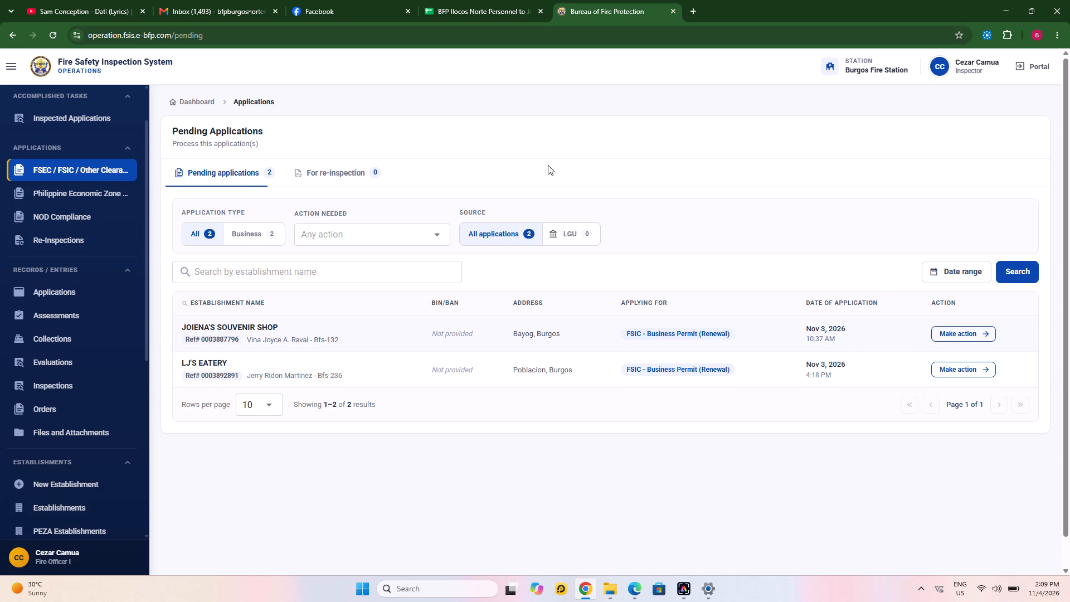
Proceed with the JOIENA'S SOUVENIR SHOP application and accept its inspection order.
click(955, 333)
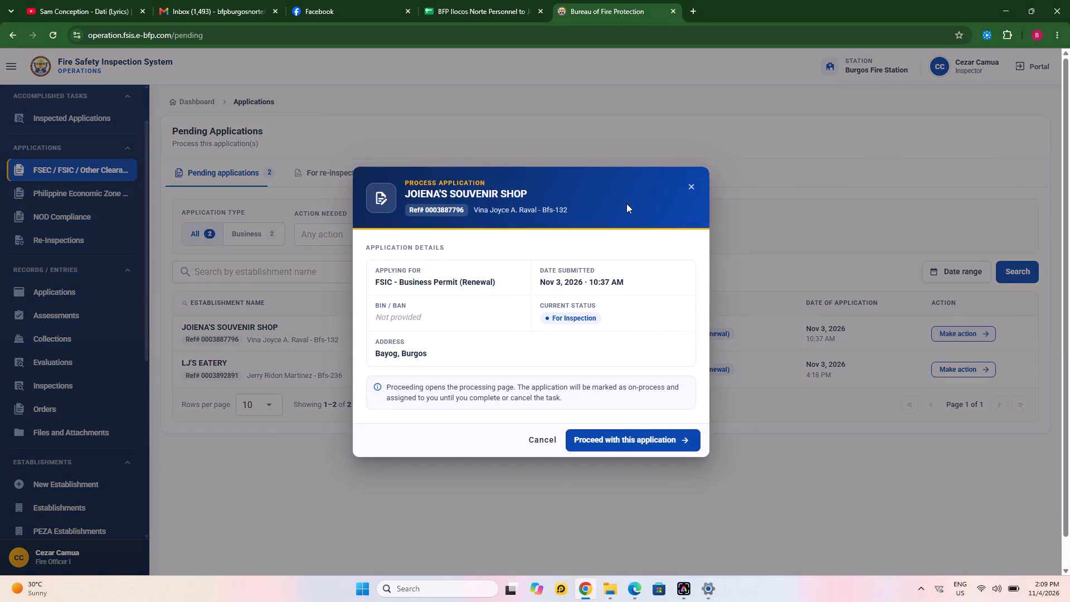
click(631, 440)
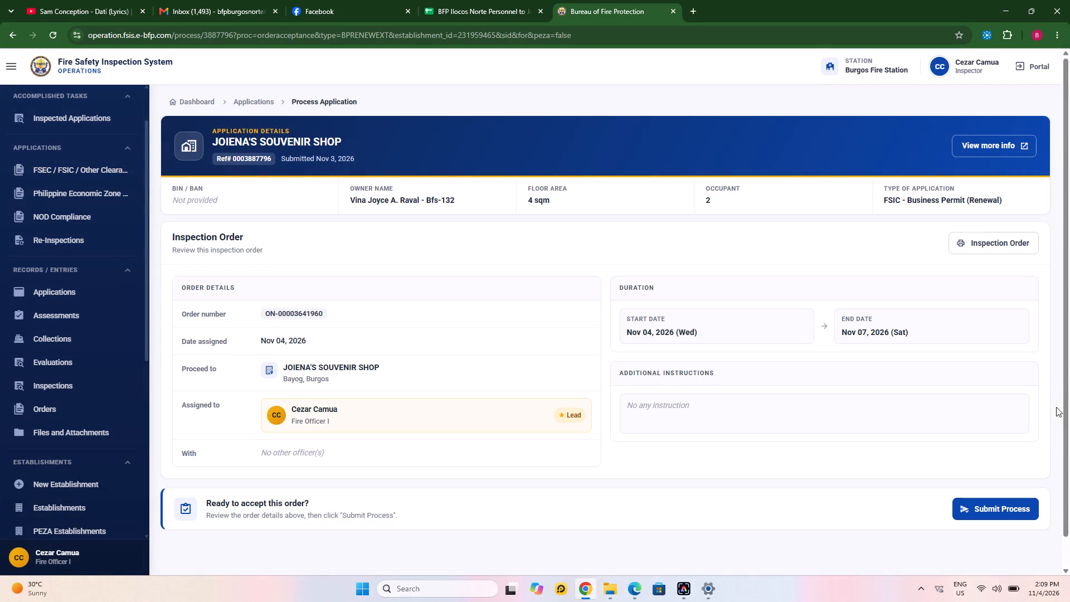
scroll(1056, 410, down, 3)
click(975, 488)
click(612, 362)
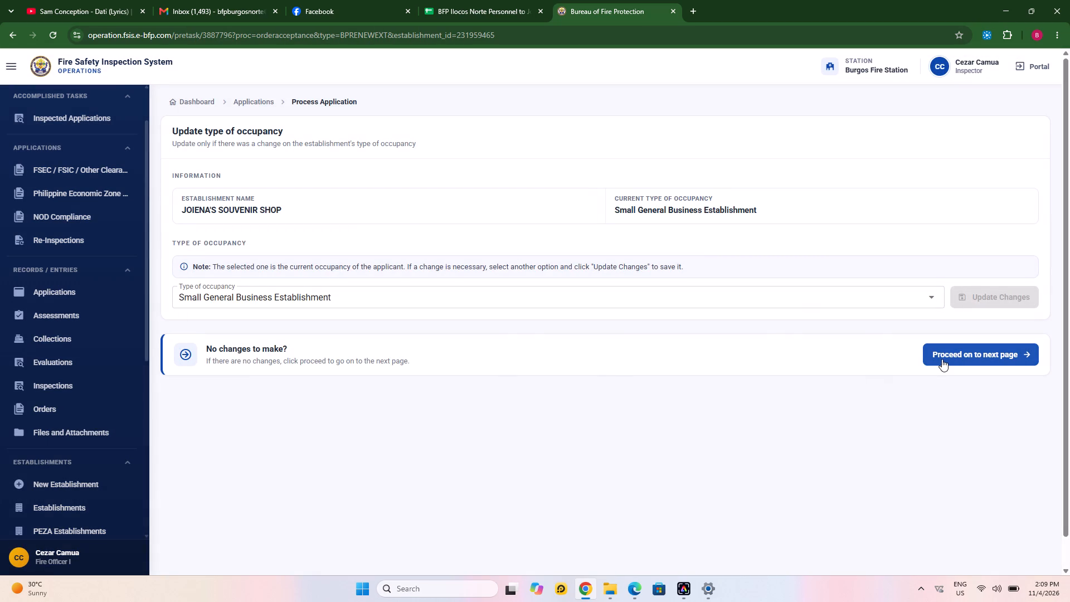
Leave the occupancy type update page and return to the operations dashboard.
click(9, 41)
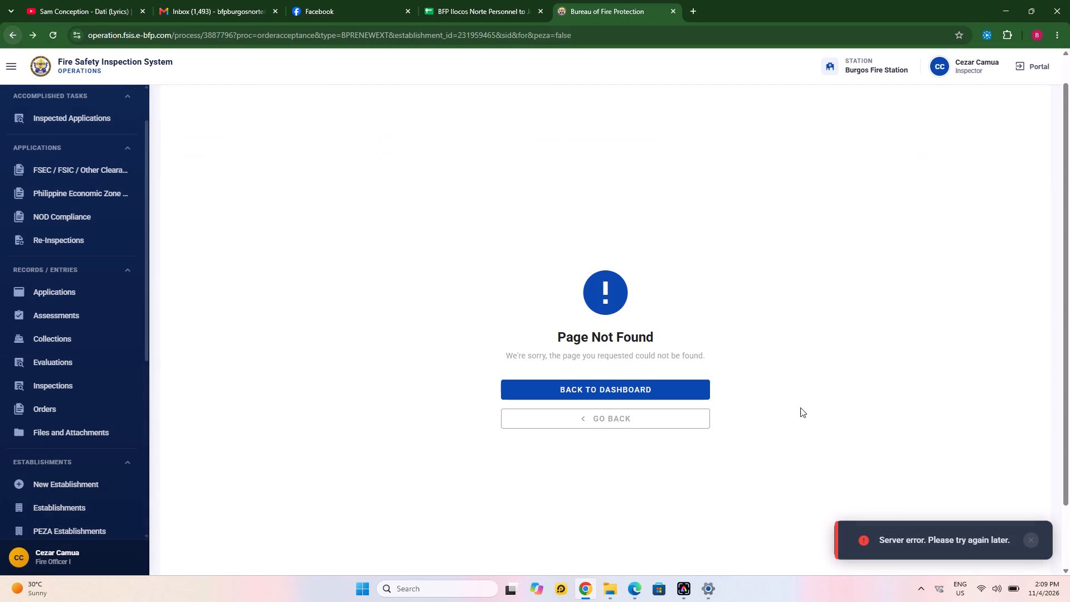
click(578, 386)
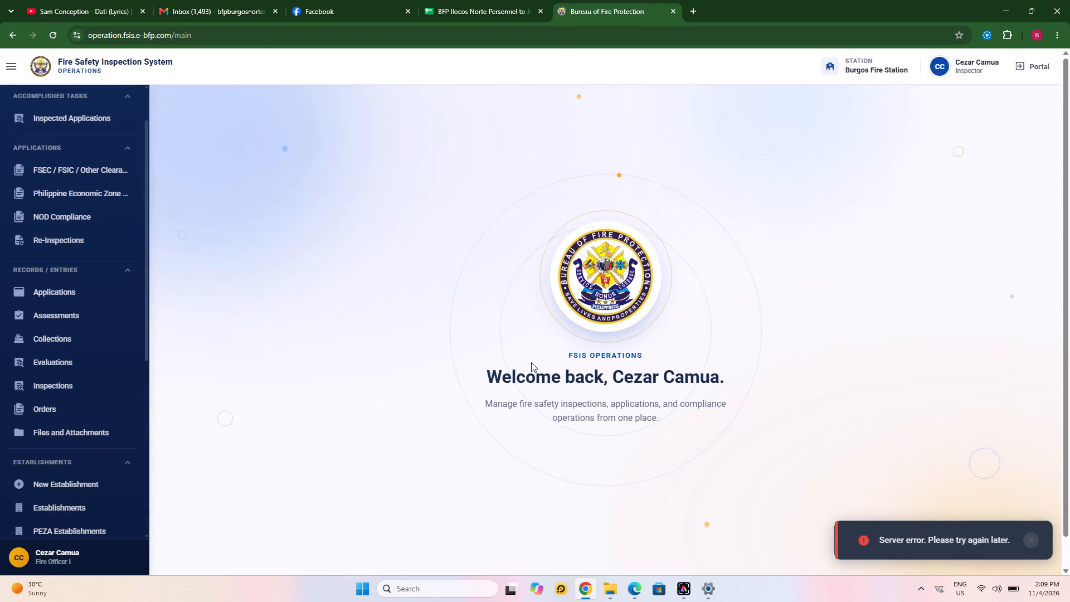
Proceed with the pending JOIENA'S SOUVENIR SHOP application and print its inspection order on the EPSON L5590 Series printer.
click(76, 176)
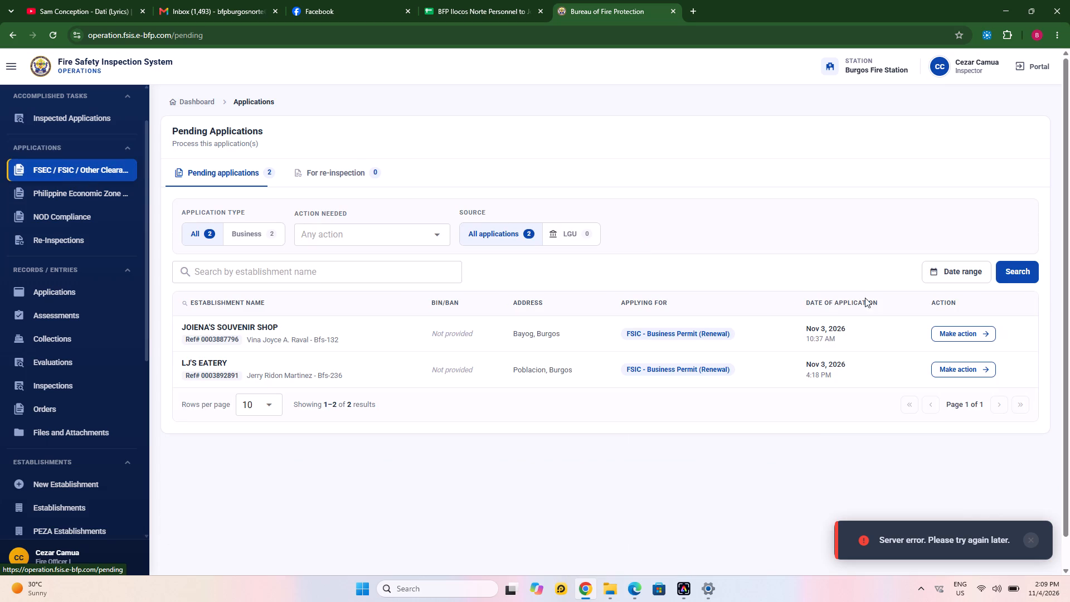
click(970, 336)
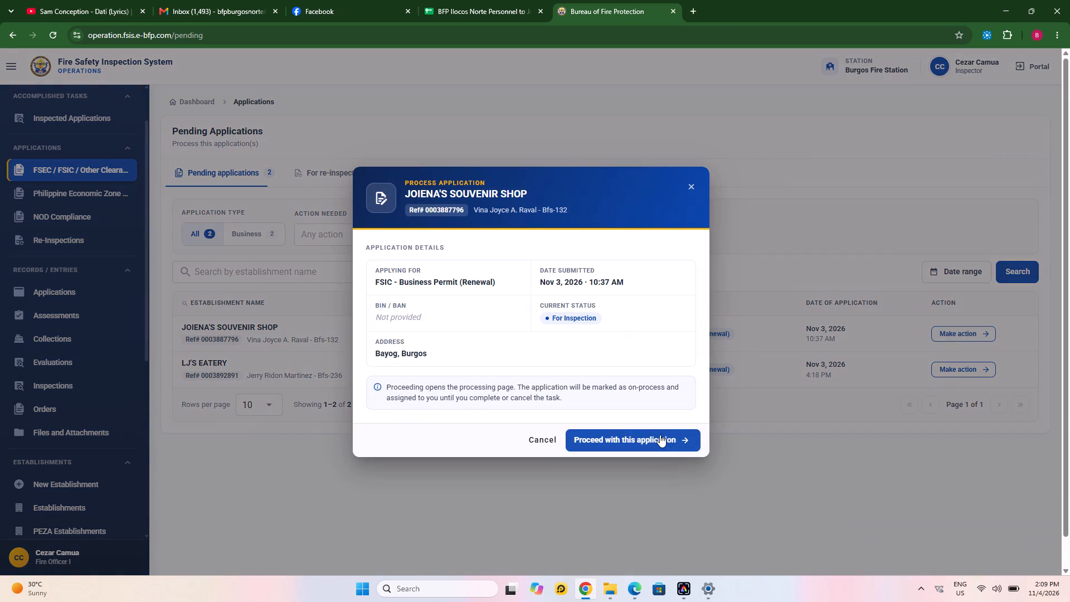
click(660, 434)
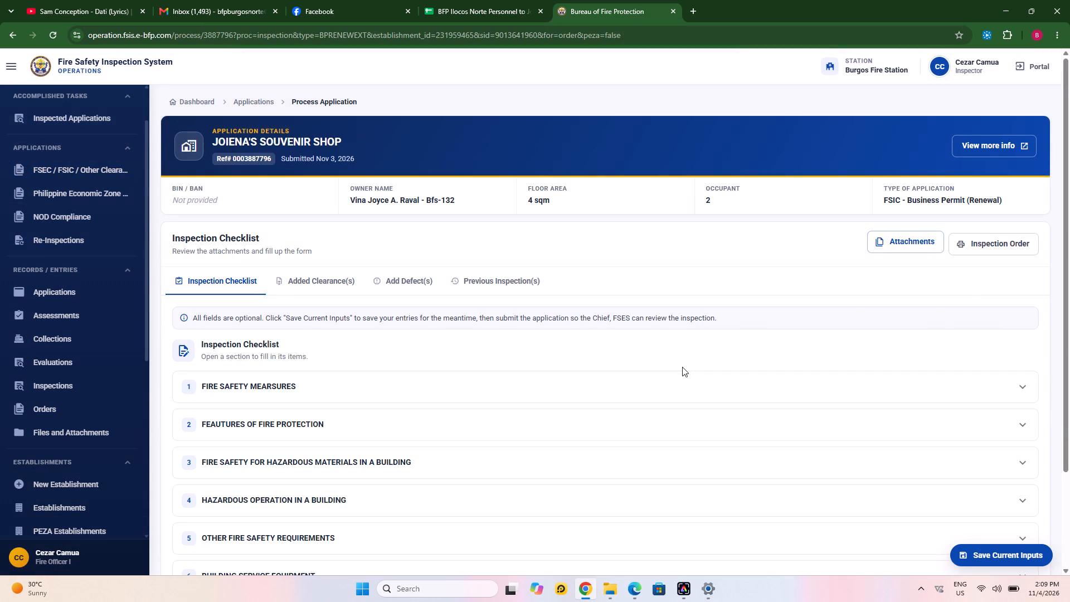
click(983, 249)
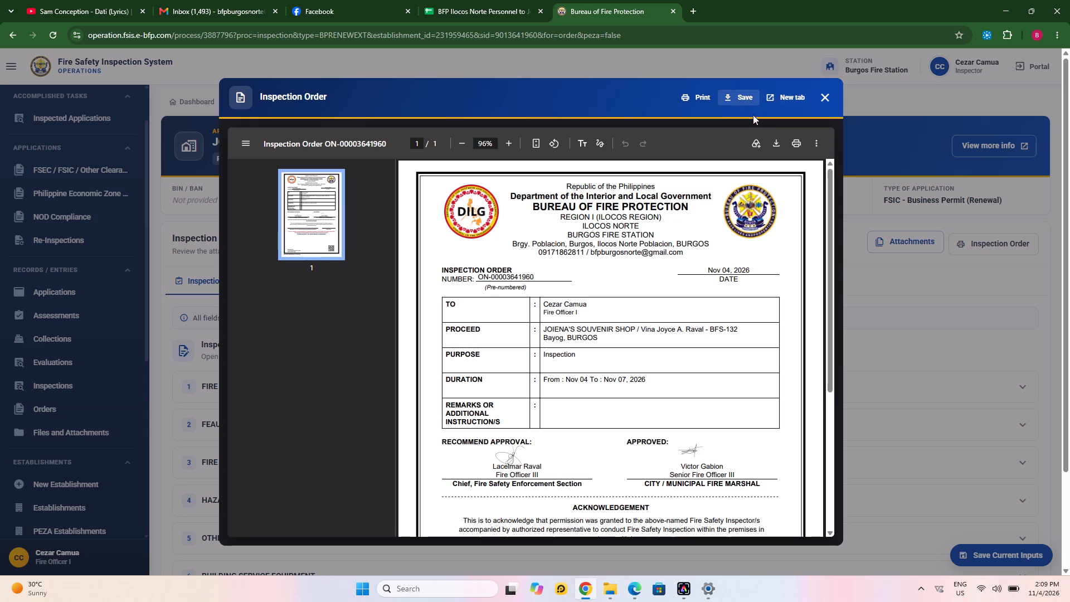
click(777, 139)
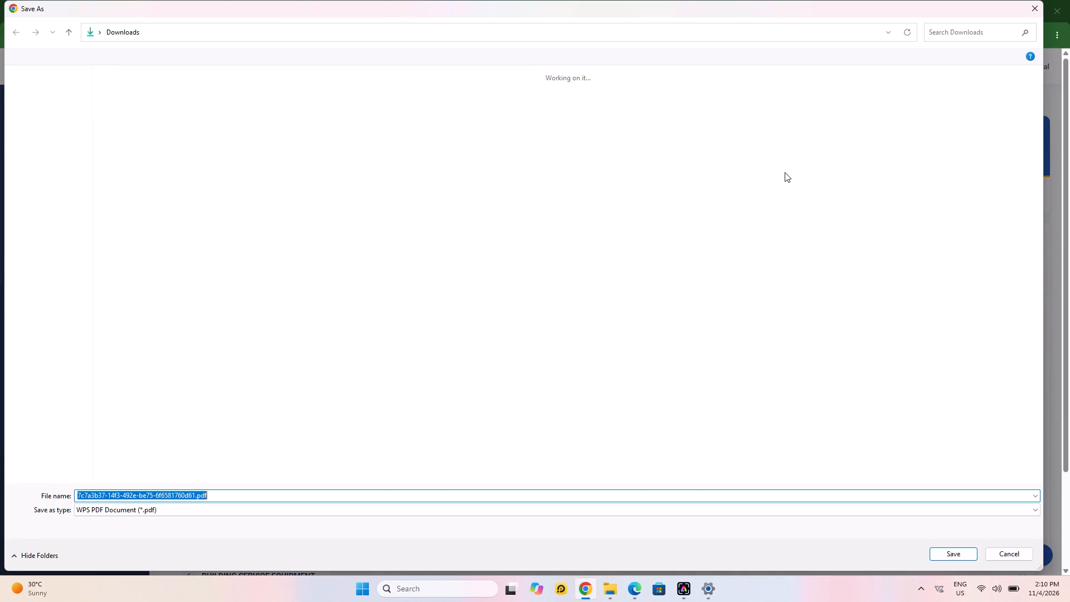
click(1037, 6)
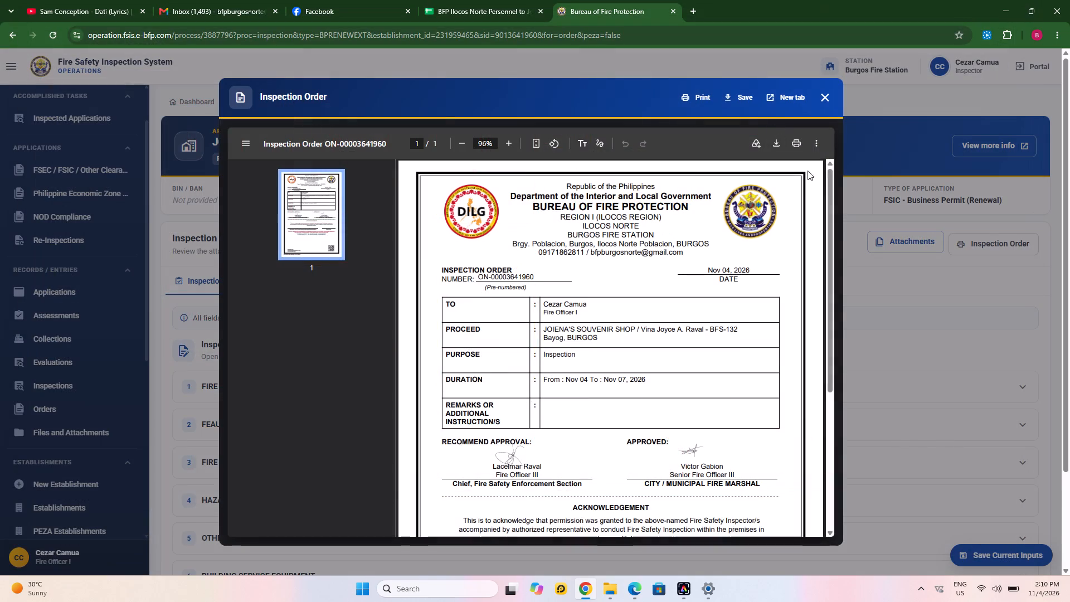
click(797, 144)
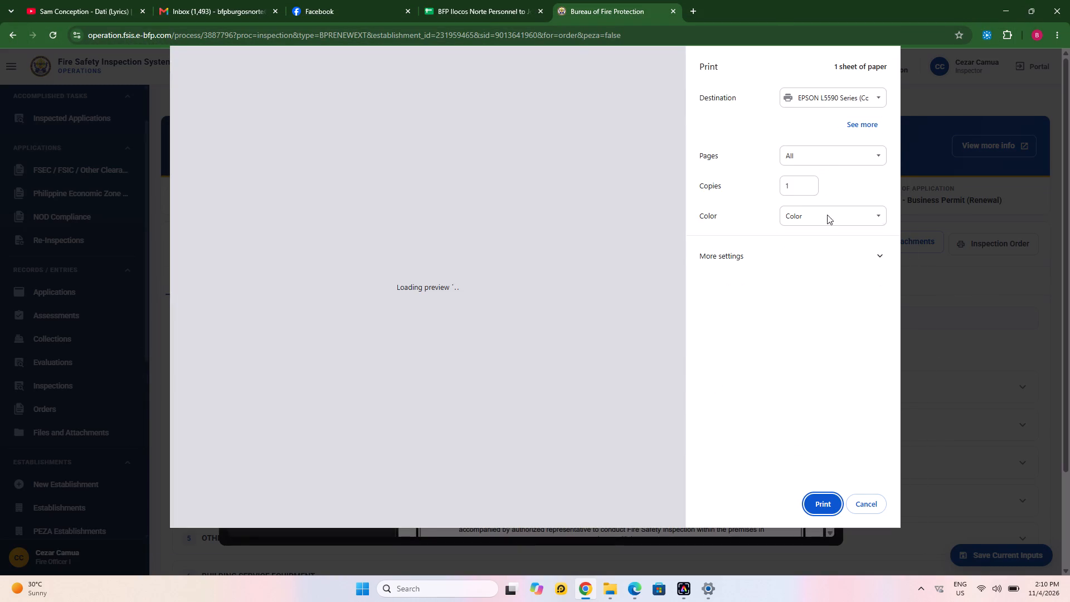
click(823, 499)
click(903, 354)
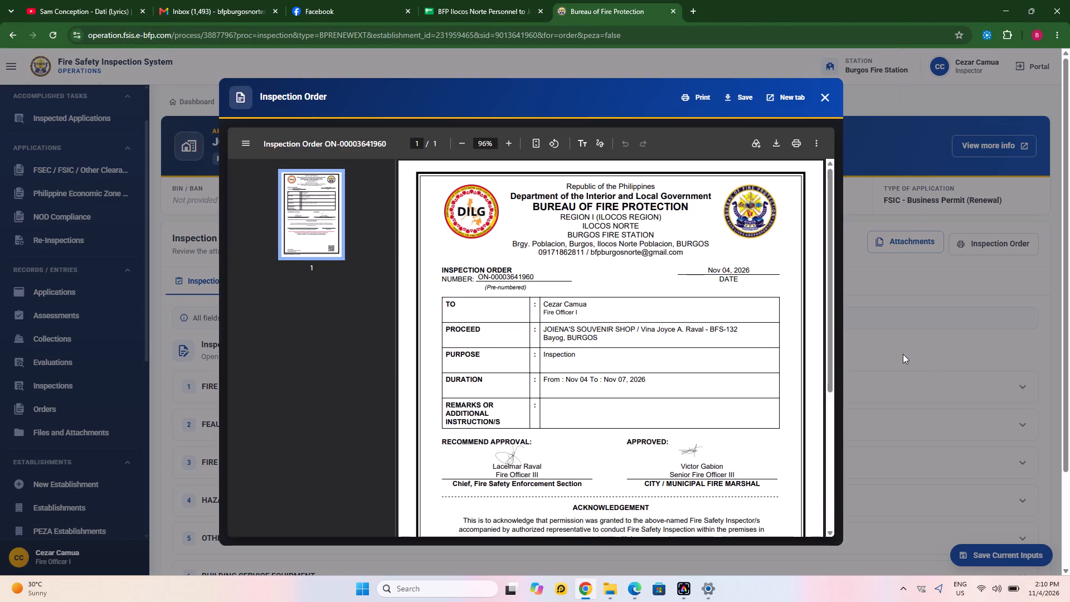
Proceed with the pending LJ'S EATERY application and print its inspection order.
click(56, 177)
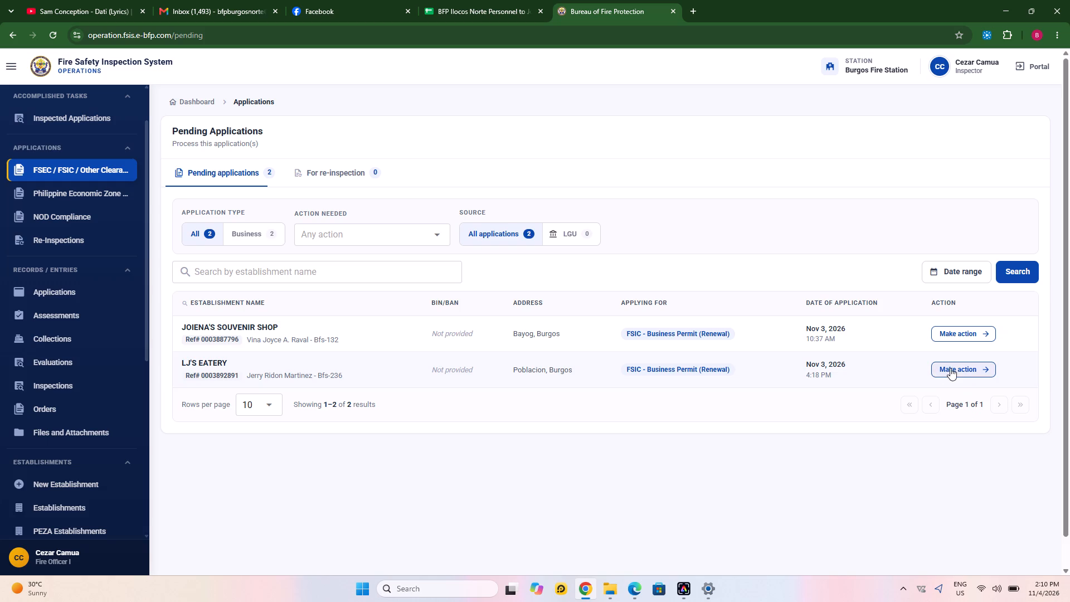
click(950, 368)
click(655, 438)
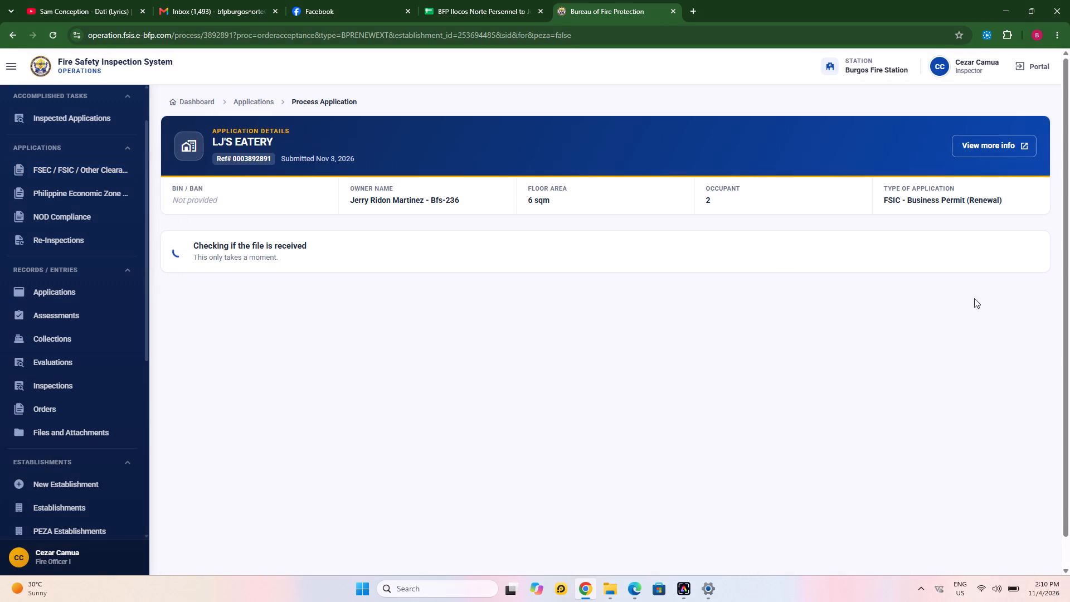
scroll(981, 382, down, 2)
click(995, 217)
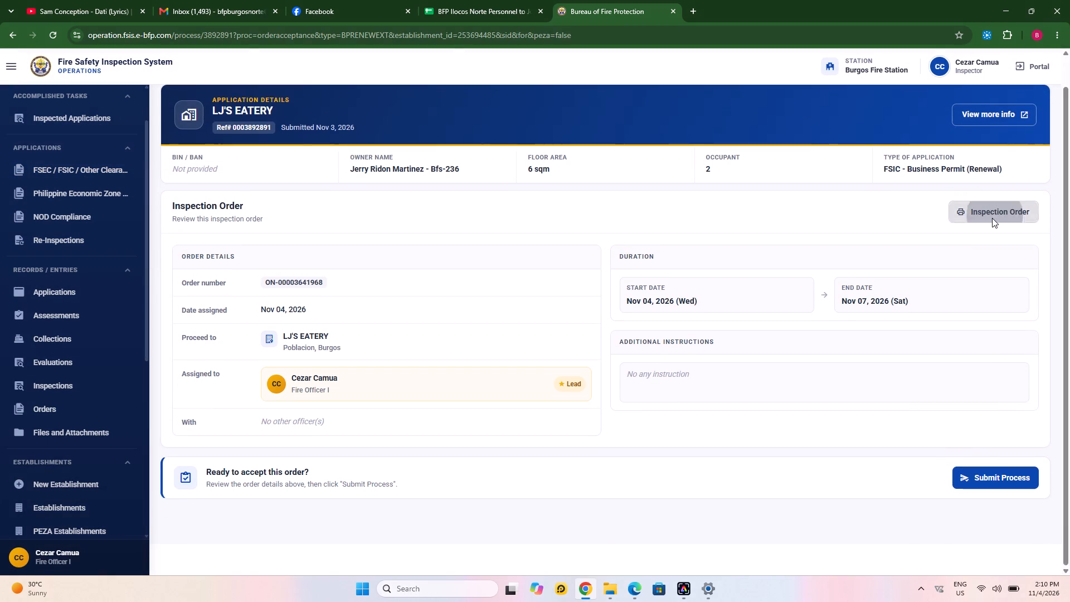
click(796, 143)
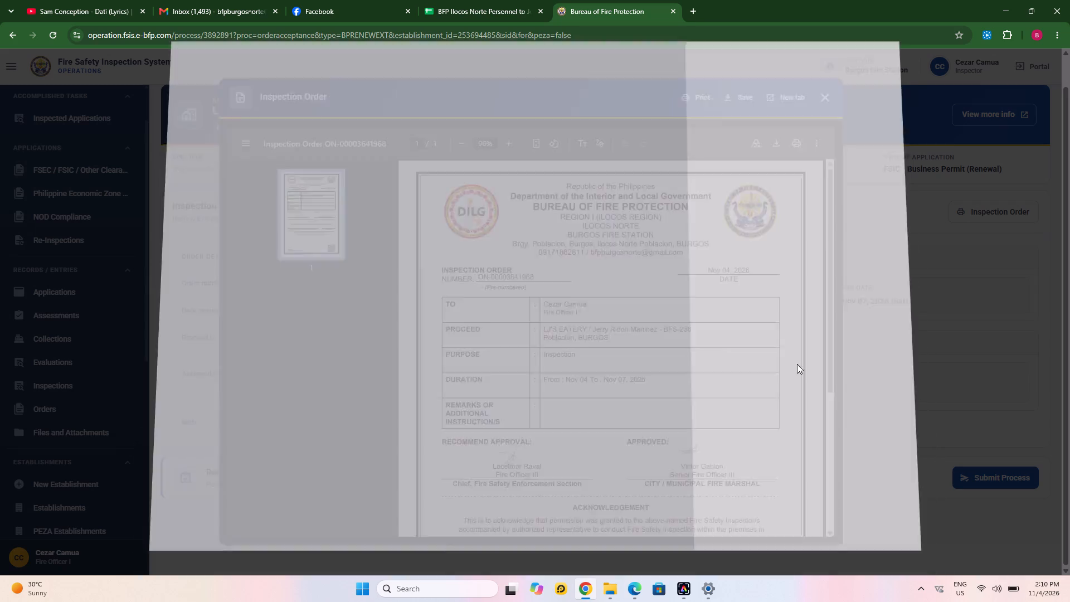
click(827, 504)
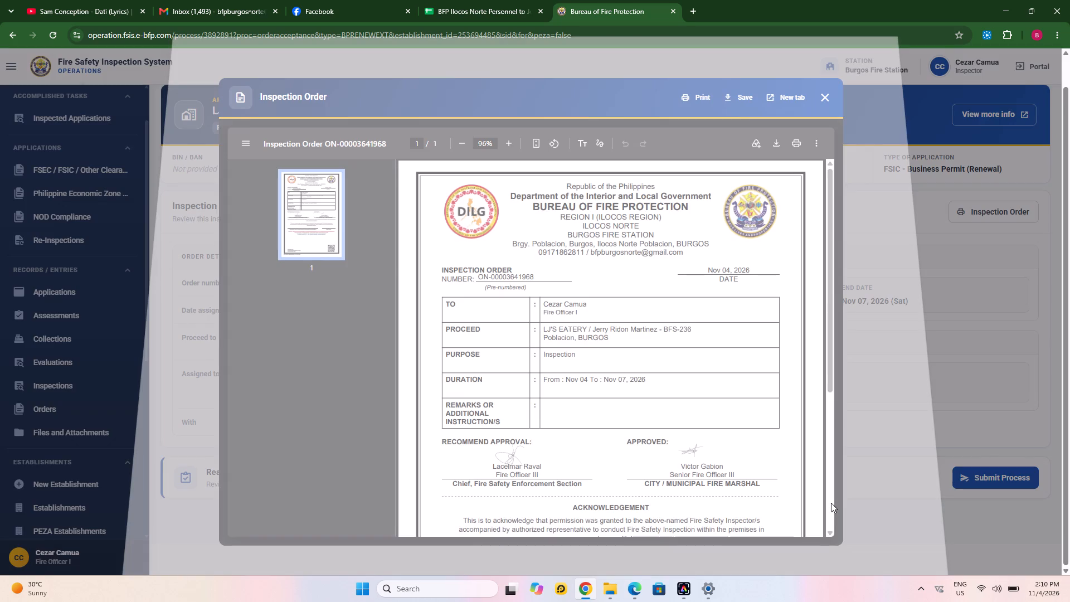
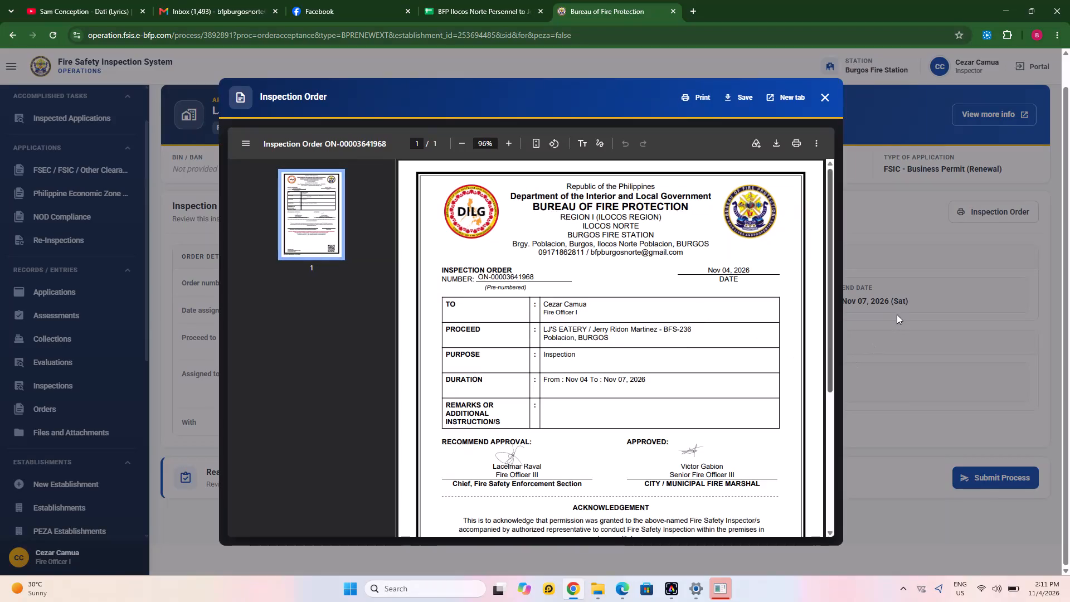
Switch to File Explorer and search the Downloads folder for "checkli".
click(913, 308)
click(591, 596)
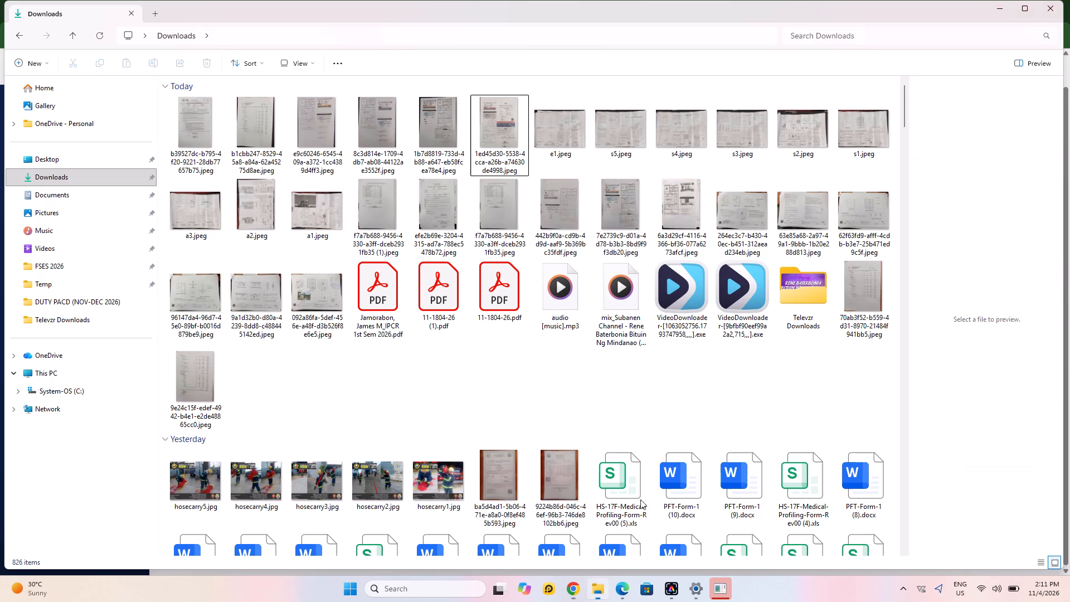
click(876, 33)
text(chec)
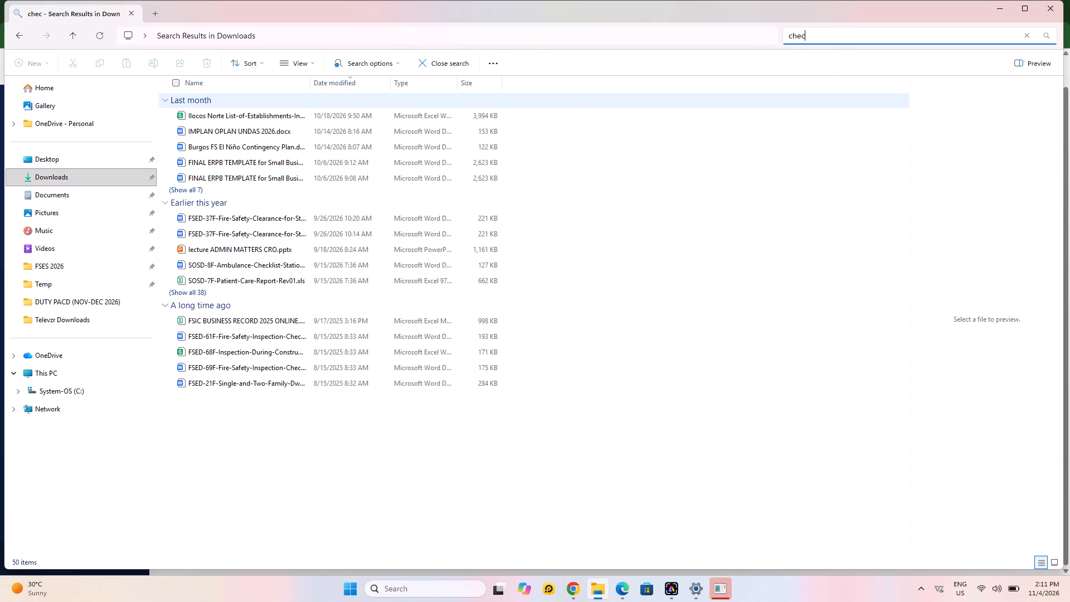
text(kli)
key(Return)
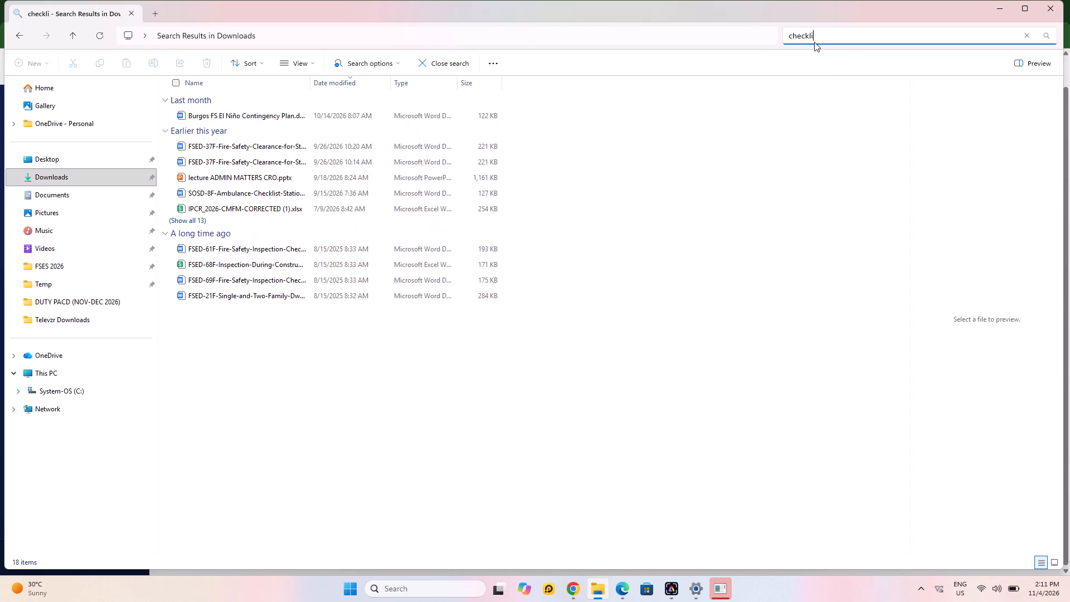
Search Home for "chec" and open Notice-of-Fire-Safety-Inspection.docx from the FSES 2025(Checklist) folder in Desktop\LOGS.
click(75, 94)
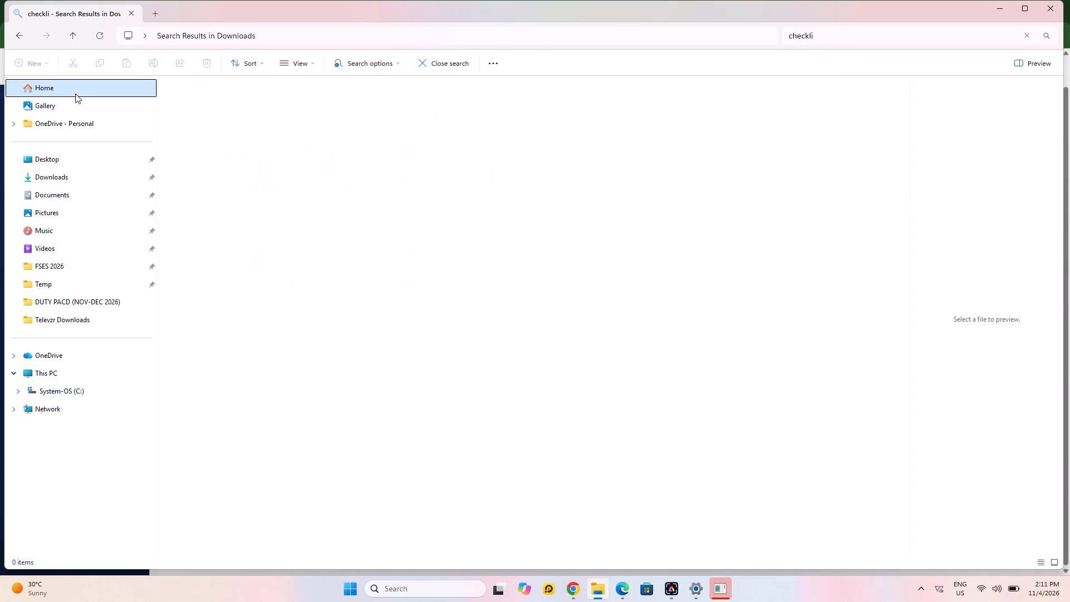
click(843, 40)
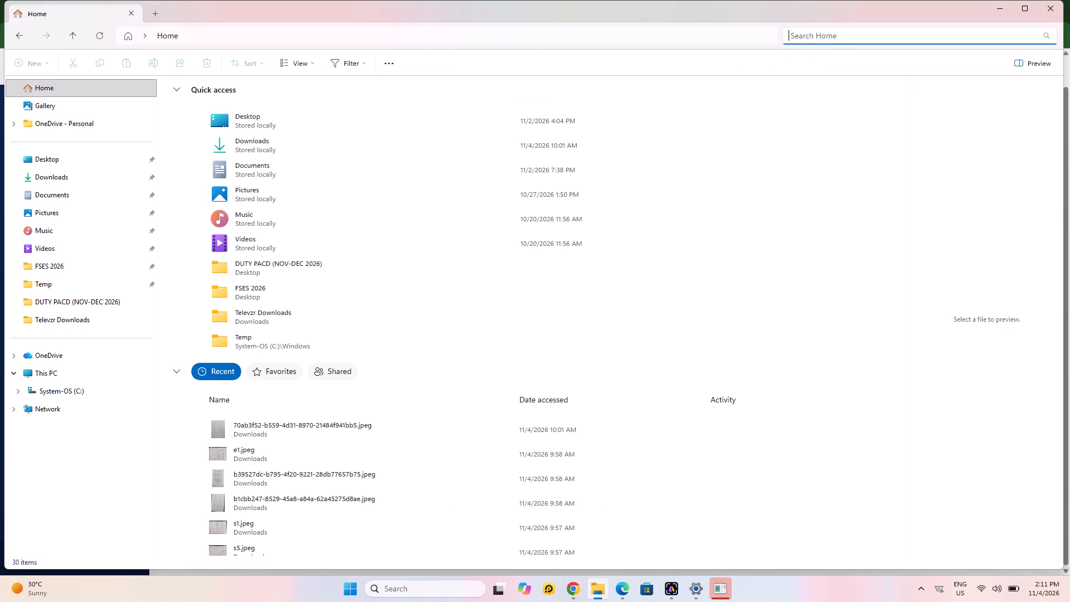
text(chec)
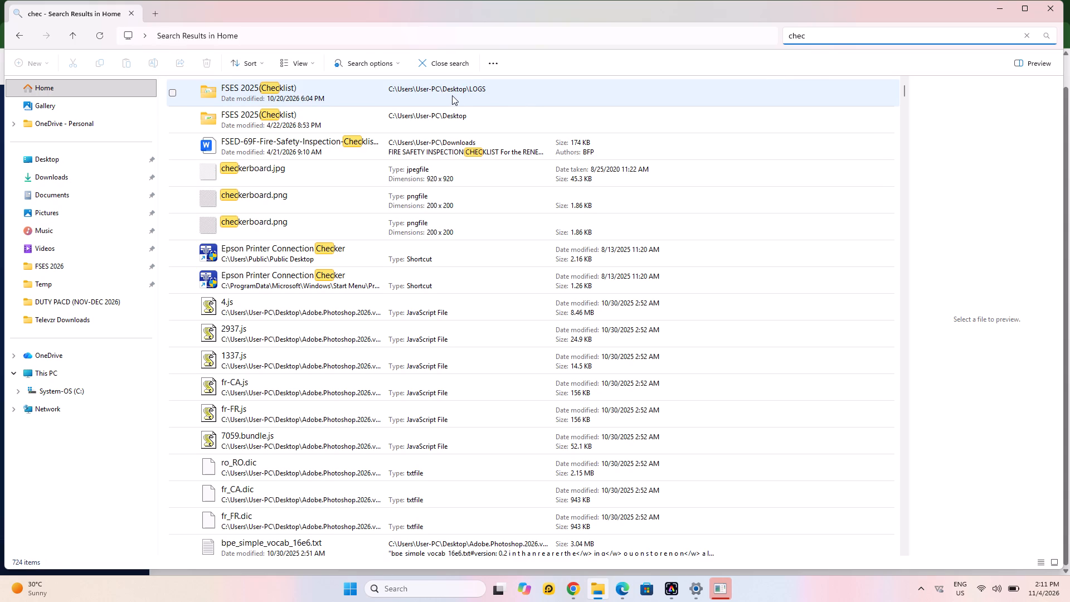
double_click(452, 95)
double_click(295, 195)
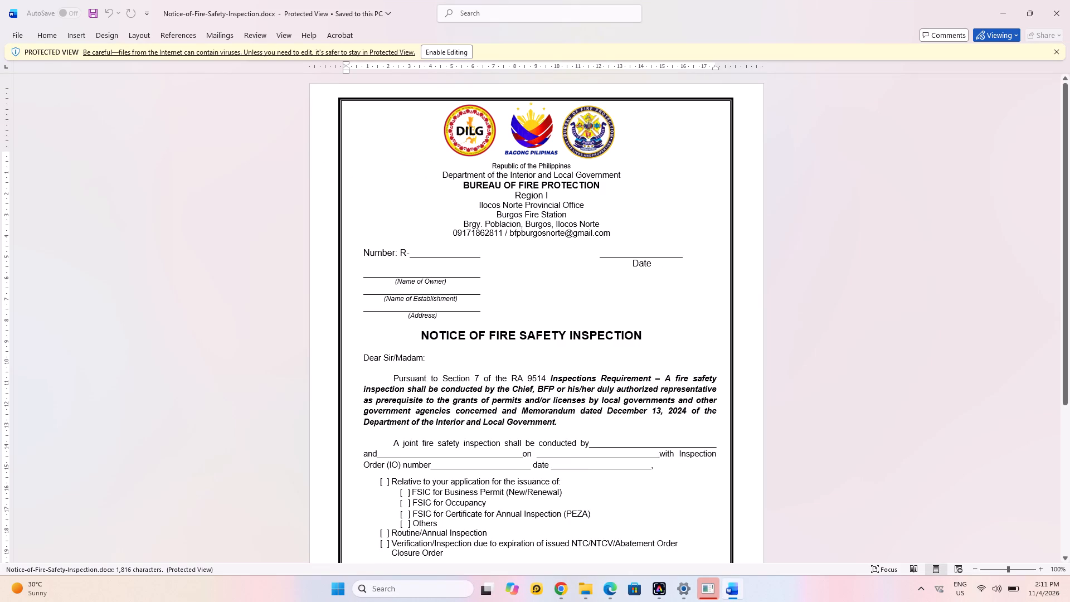
Enable printing for the Notice of Fire Safety Inspection and print 2 copies on the EPSON L5590 Series (Copy 1) printer.
key(ctrl+p)
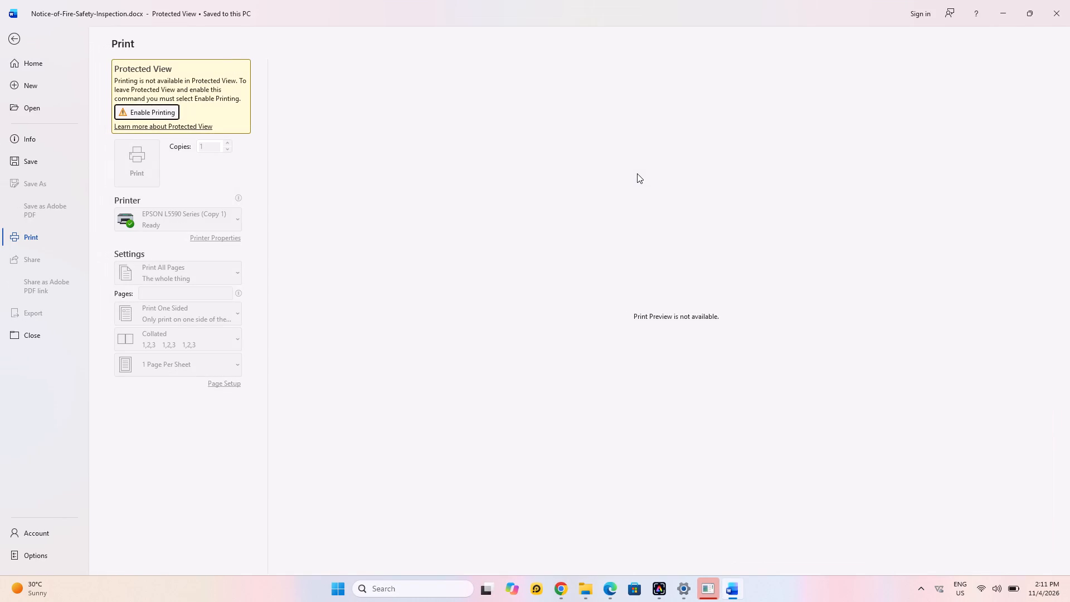
click(176, 115)
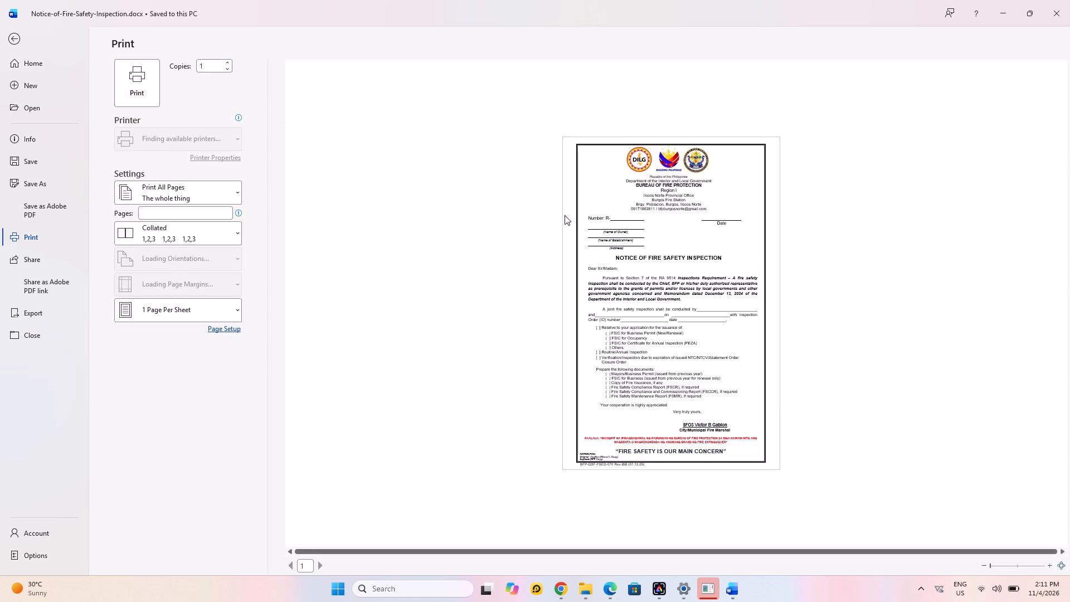
click(228, 65)
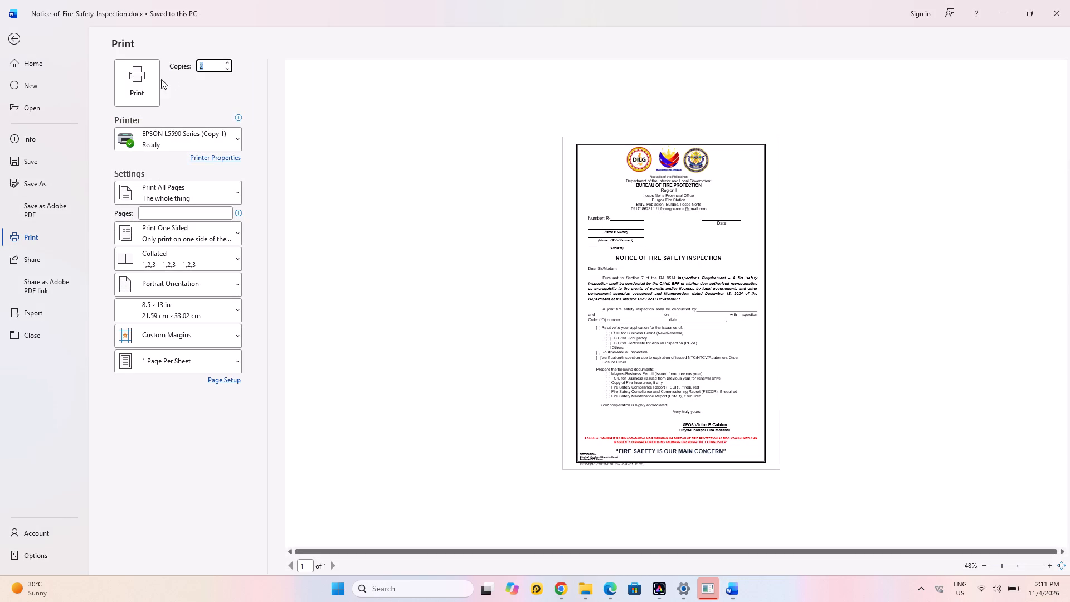
click(144, 82)
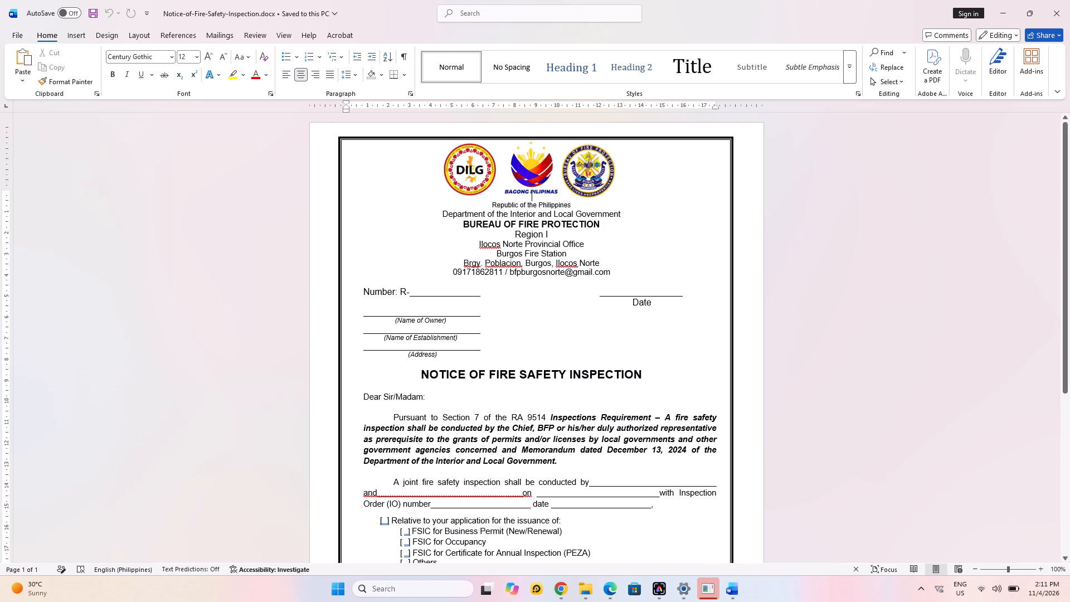
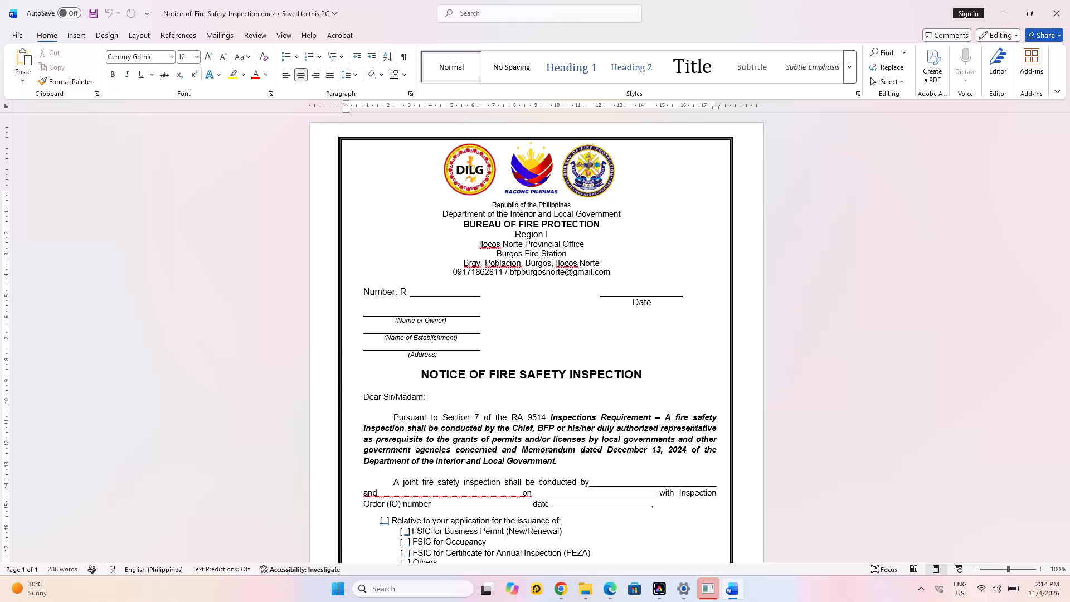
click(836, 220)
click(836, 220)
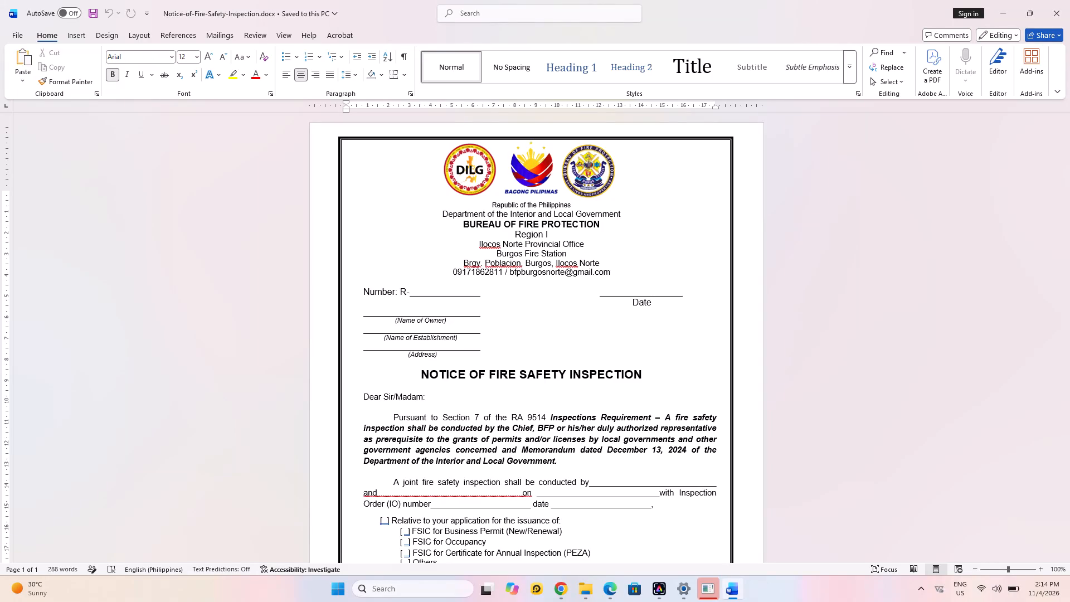
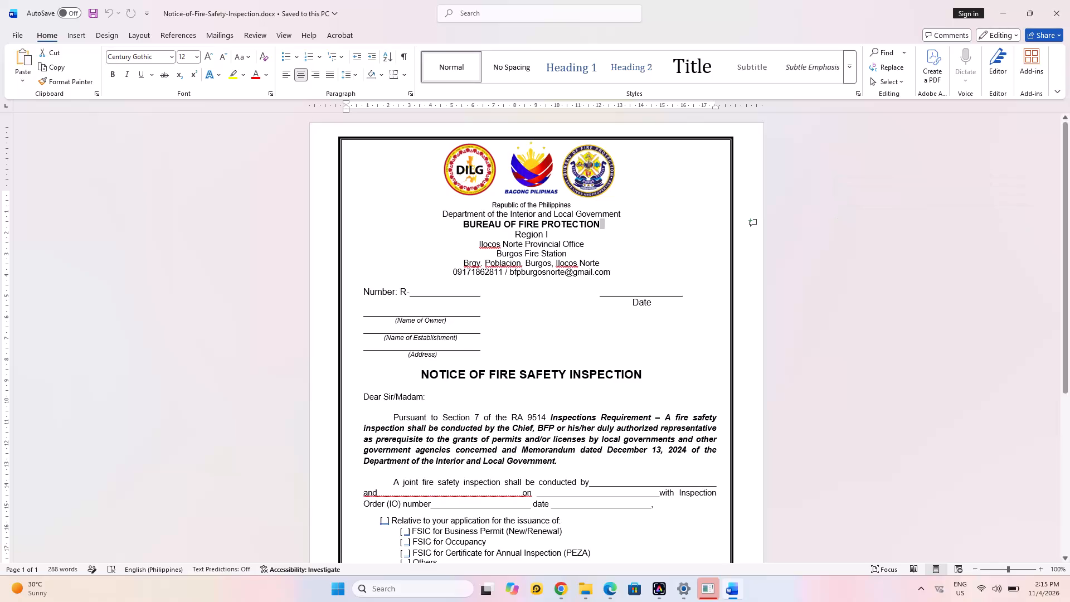
Close the Notice of Fire Safety Inspection document.
click(1068, 0)
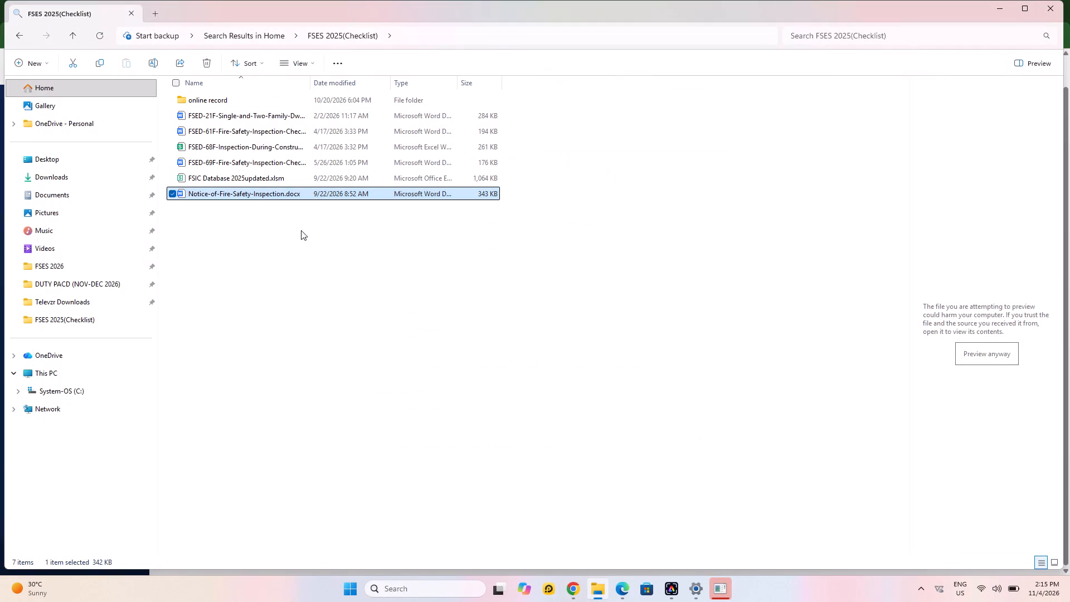
Check the FSED-61F new-FSIC checklist and the FSED-68F construction inspection form from the FSES 2025(Checklist) folder.
double_click(203, 127)
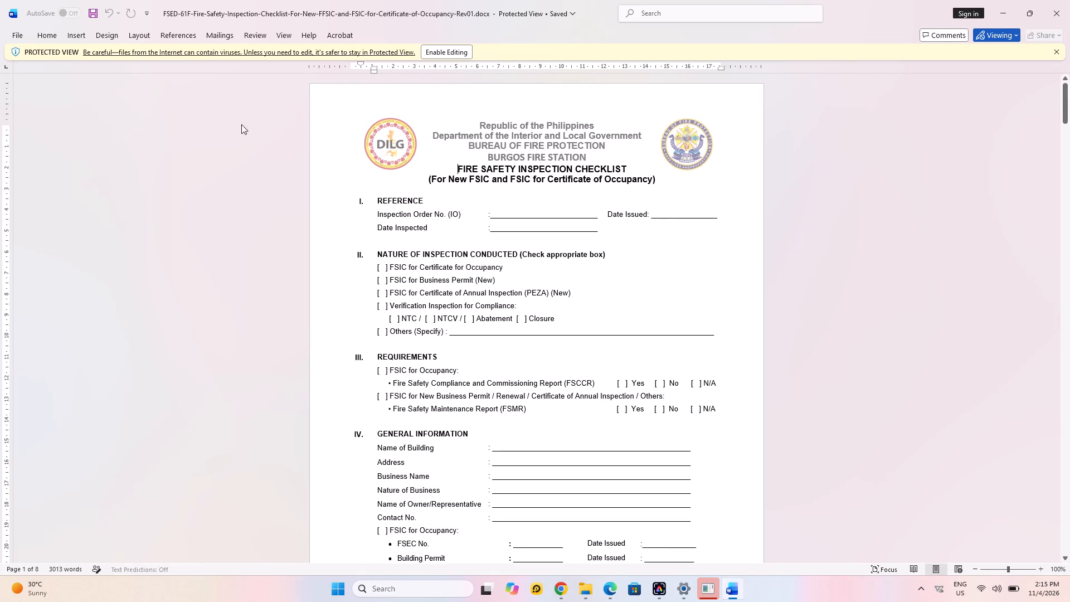
click(1056, 0)
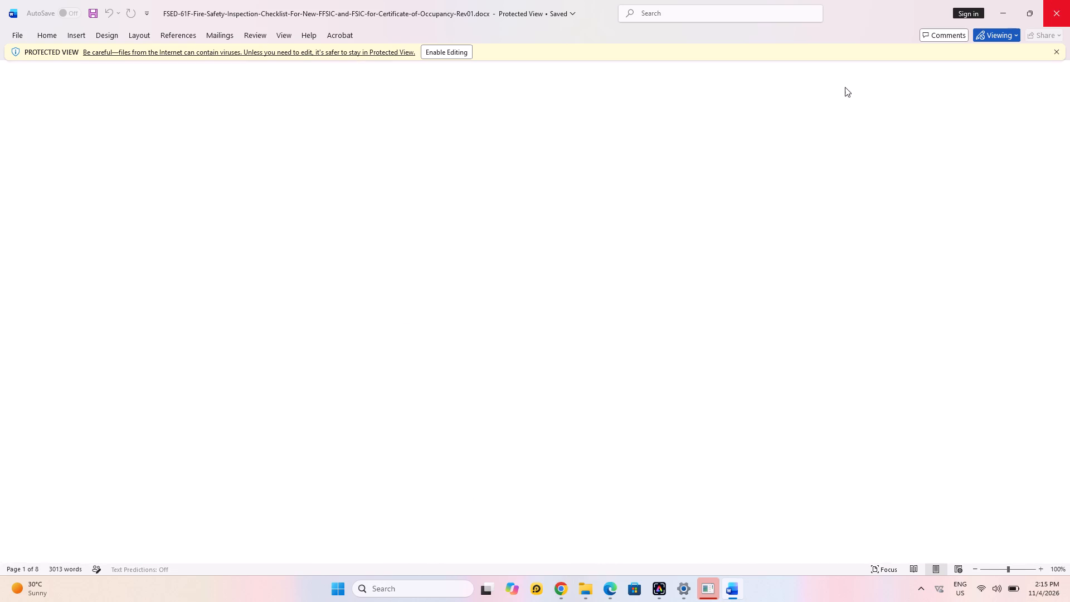
double_click(228, 151)
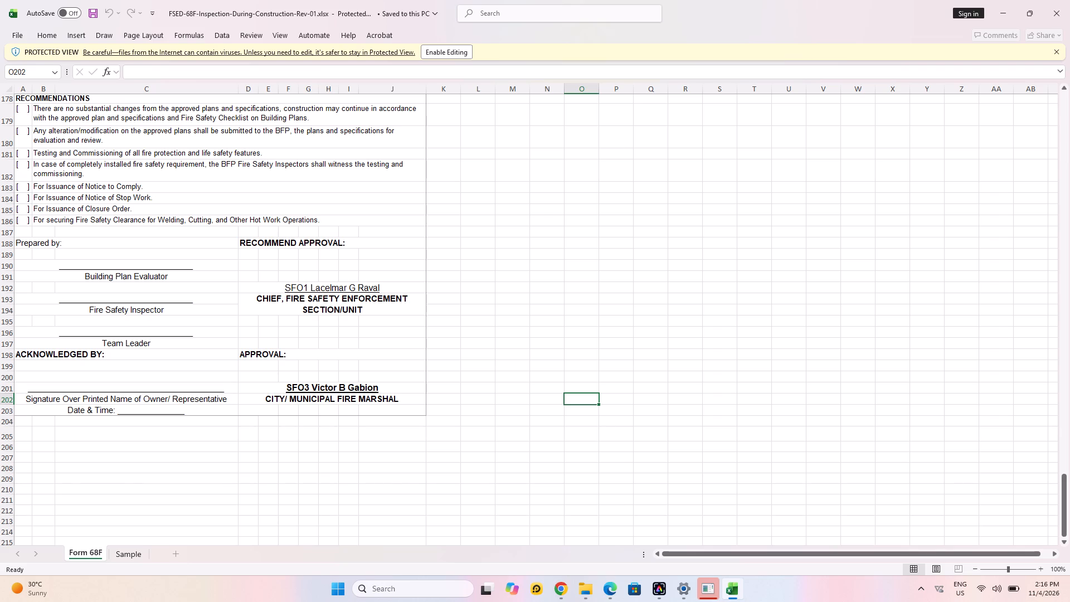
scroll(449, 107, right, 2)
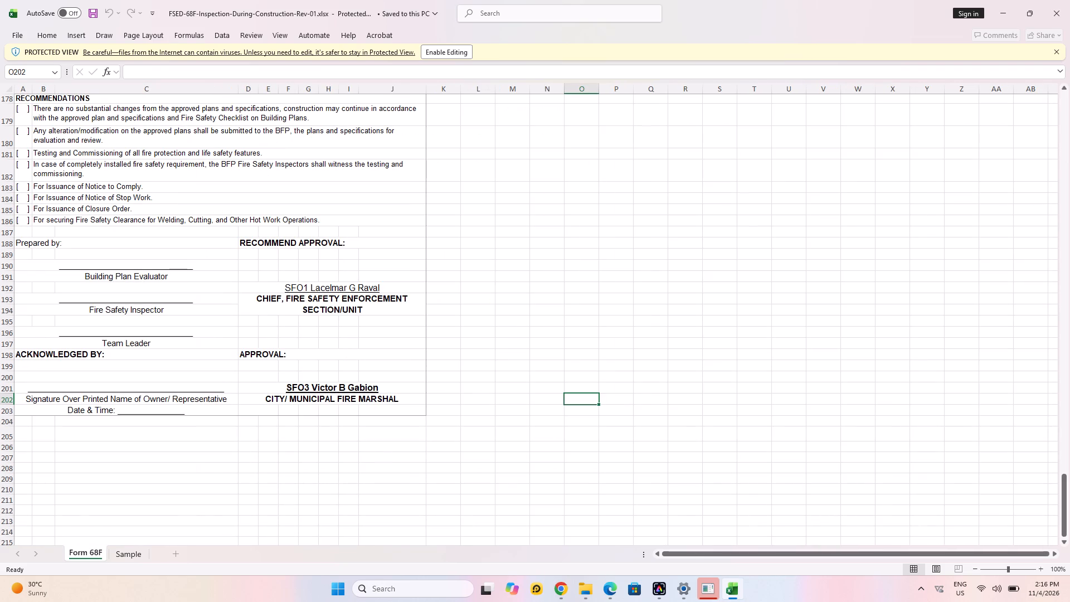
scroll(452, 109, left, 1)
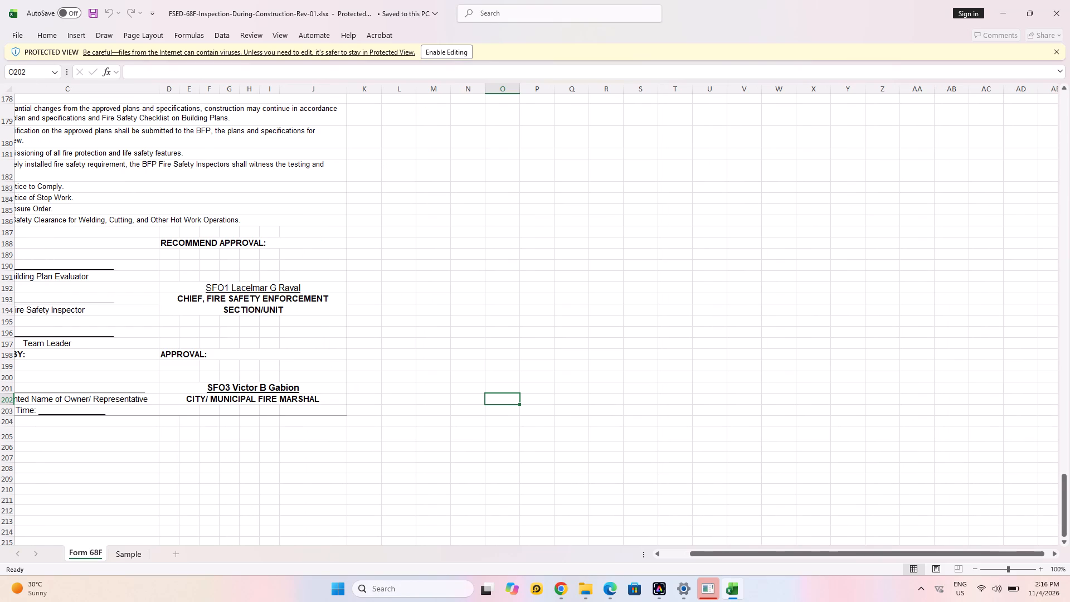
double_click(452, 109)
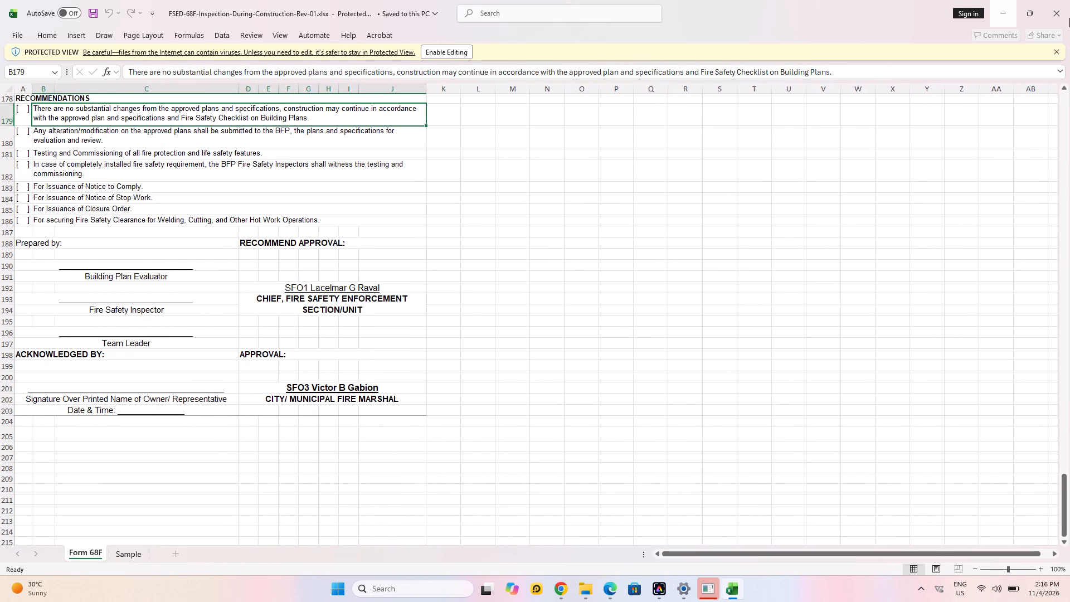
click(1001, 17)
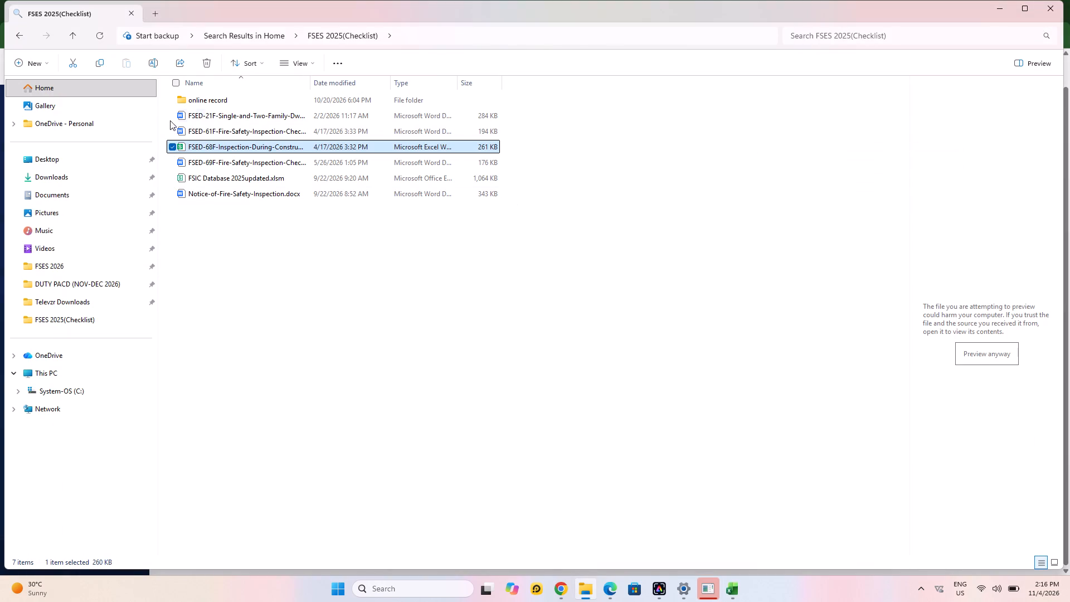
Open the FSED-69F checklist for the renewal of FSIC, enable printing, and print 2 copies of pages 1 and 3.
double_click(238, 167)
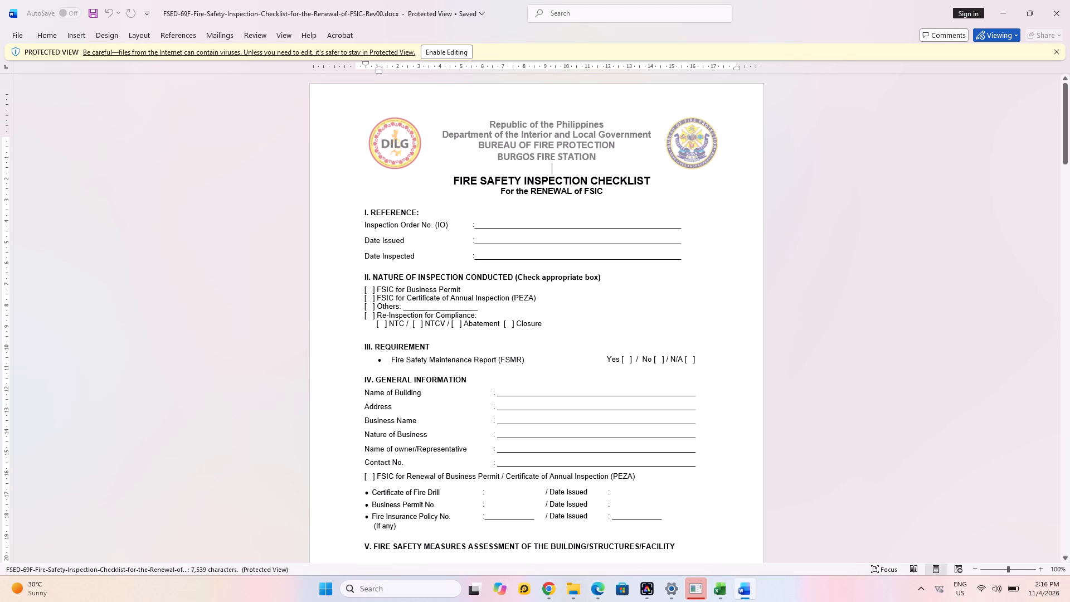
key(ctrl+p)
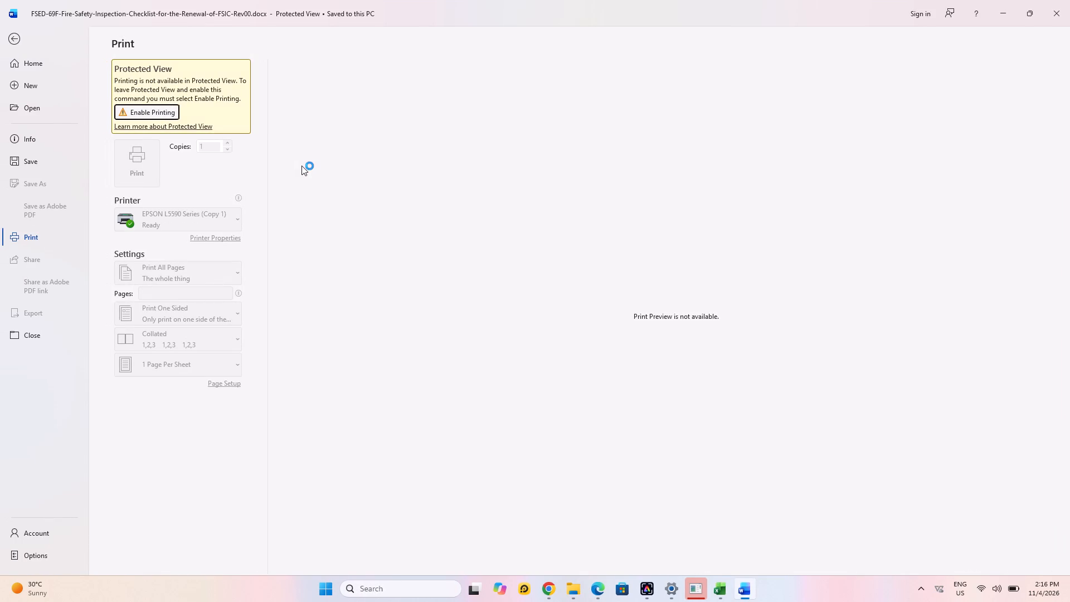
click(147, 111)
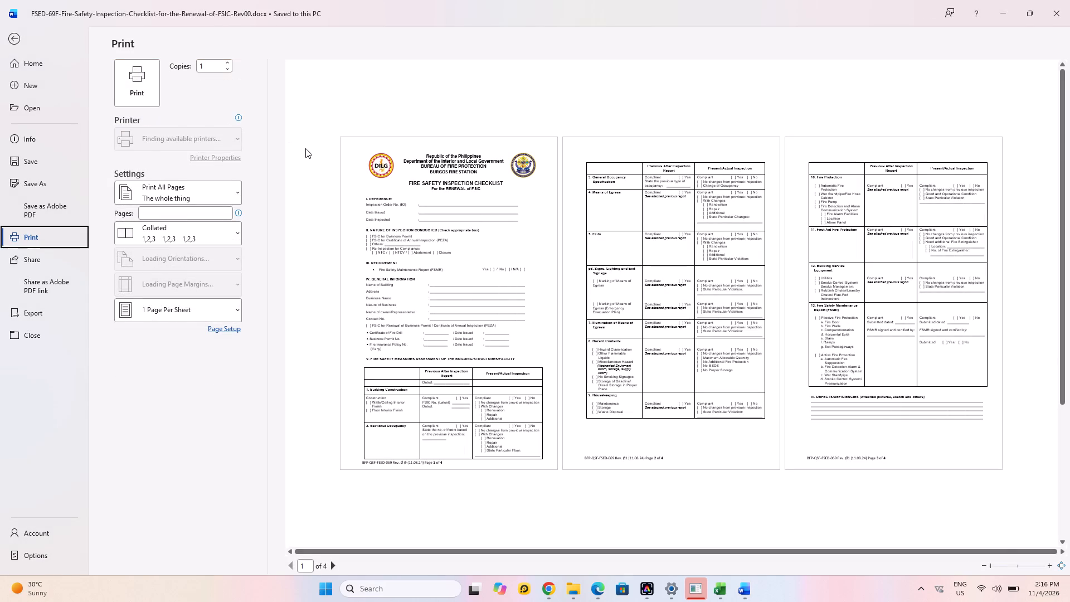
click(226, 65)
click(176, 212)
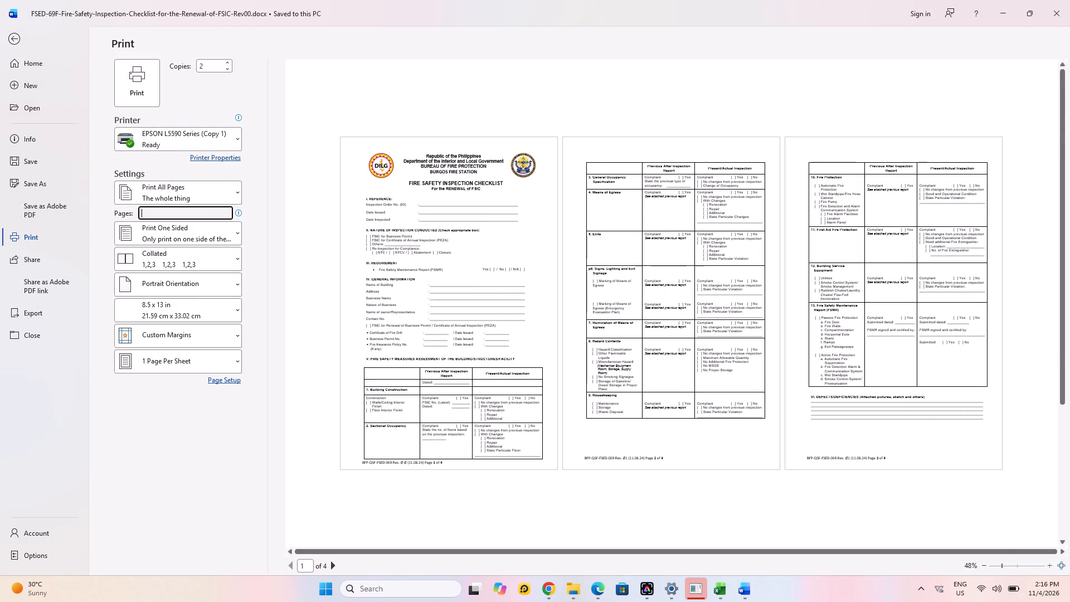
key(1)
text(,3)
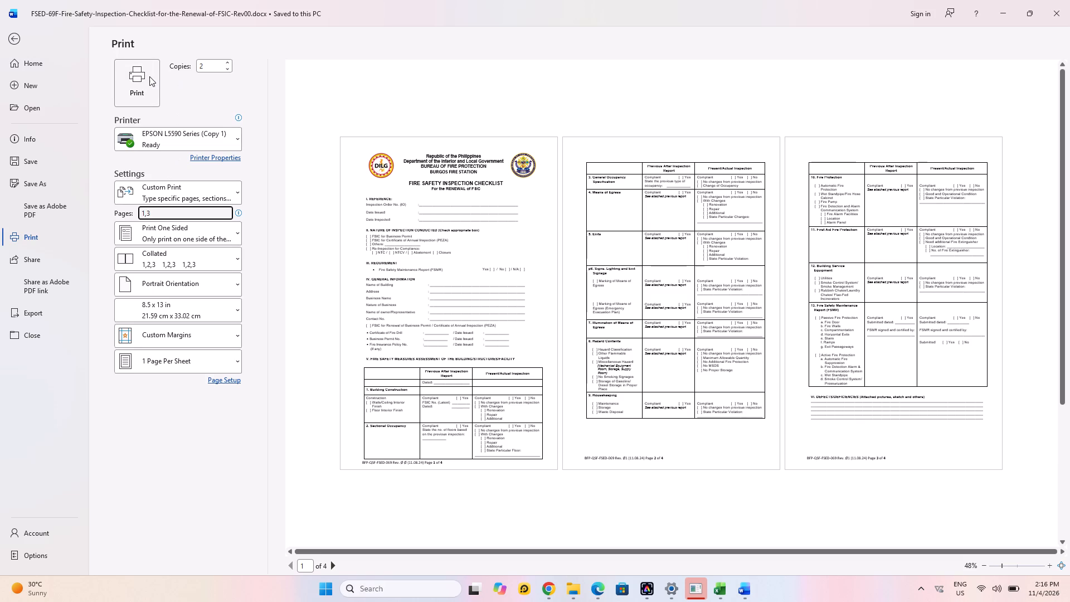
click(149, 76)
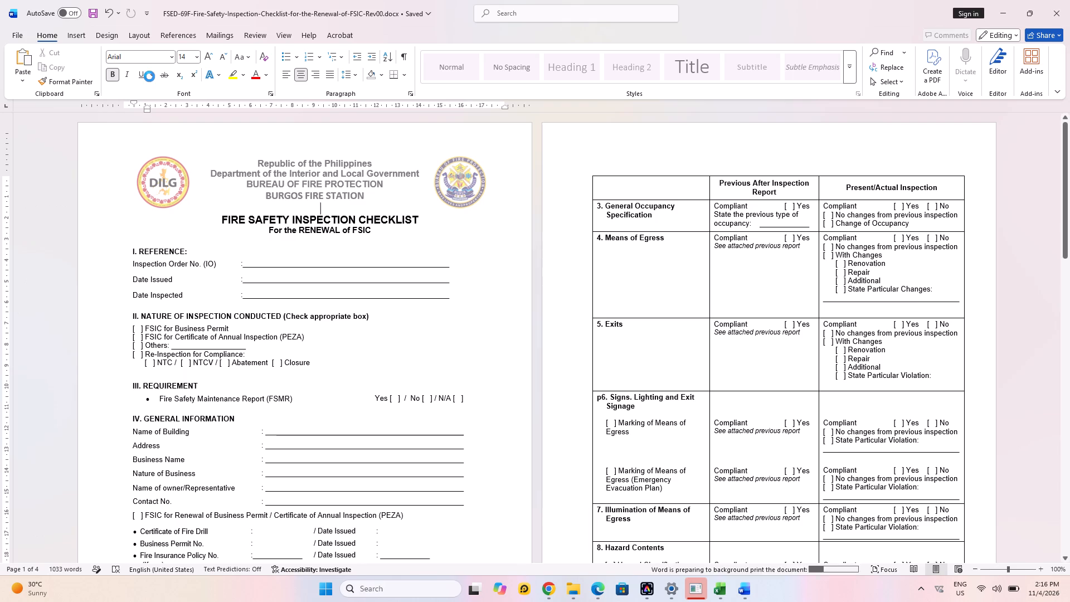
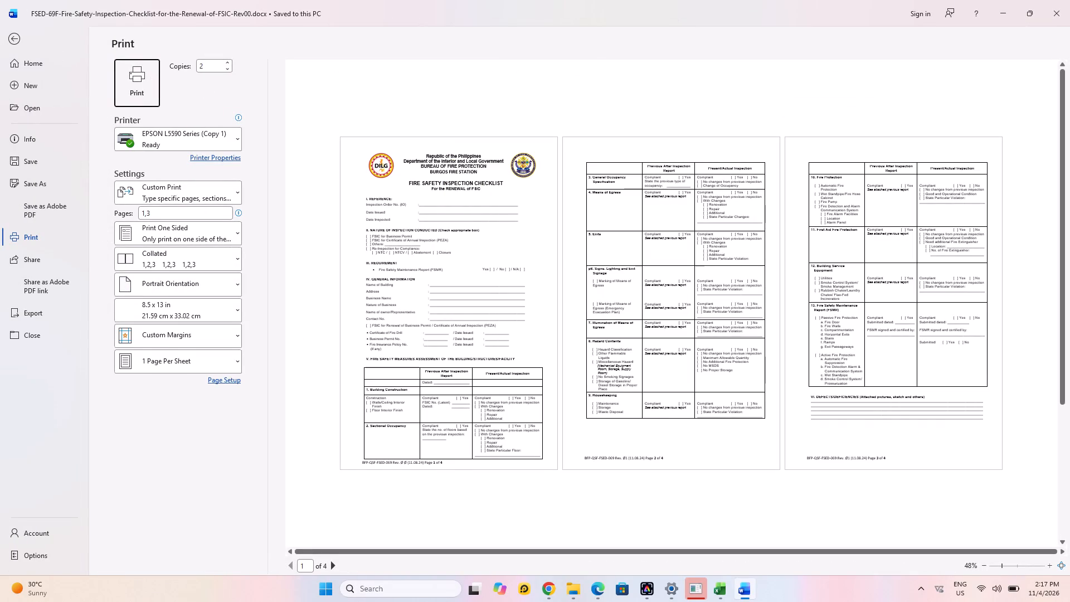
Send the FSED-69F renewal checklist to the EPSON L5590 printer as 2 one-sided copies of pages 1 and 3.
click(142, 72)
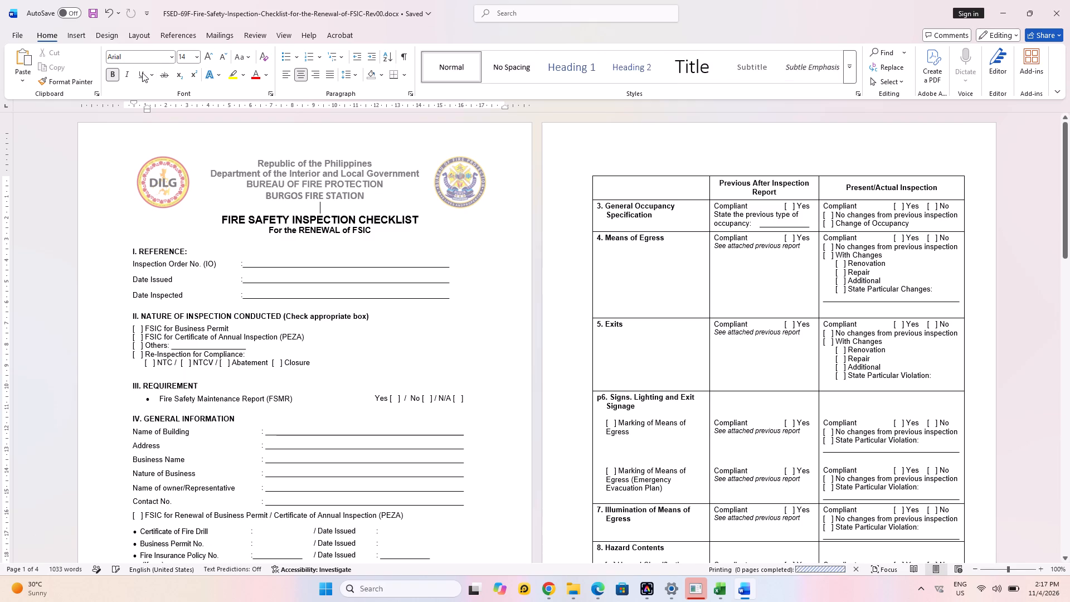
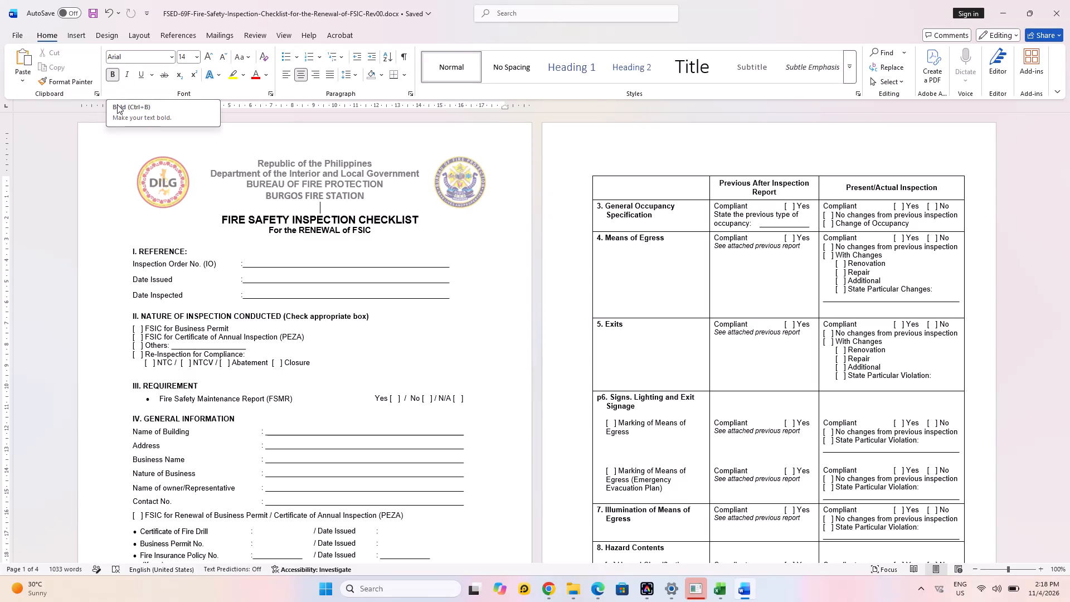
Print 2 one-sided copies of pages 2 and 4 of the FSED-69F renewal checklist on the EPSON L5590 printer.
key(ctrl+p)
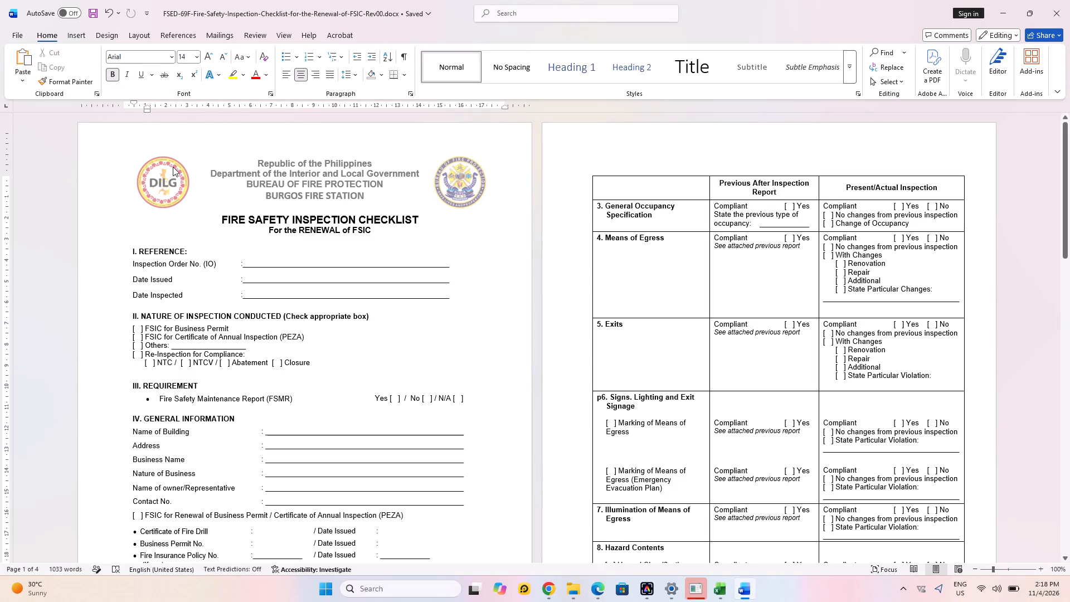
click(150, 212)
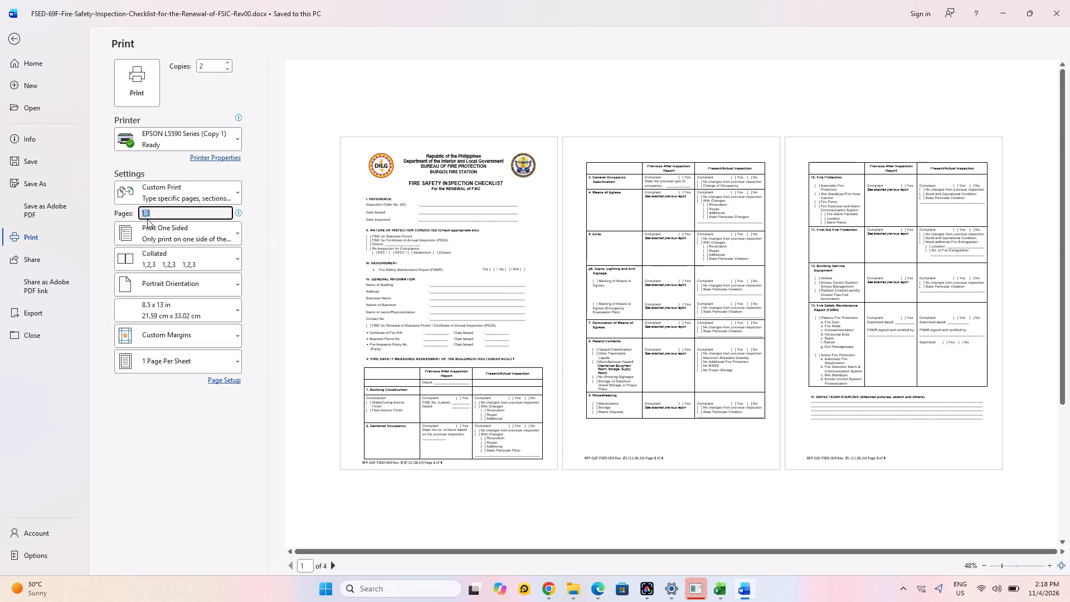
text(2,4)
click(138, 77)
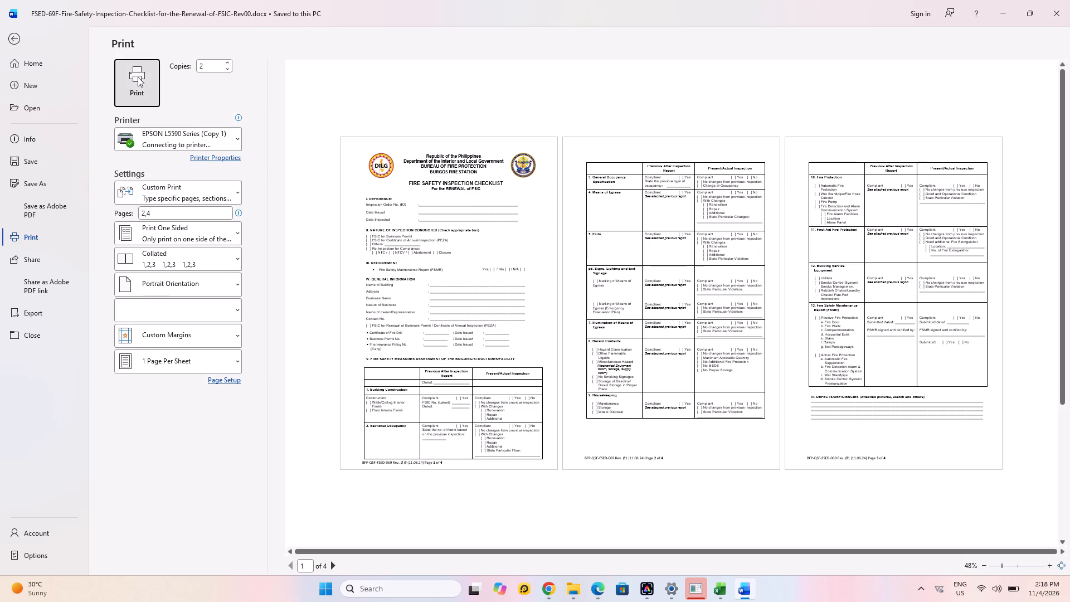